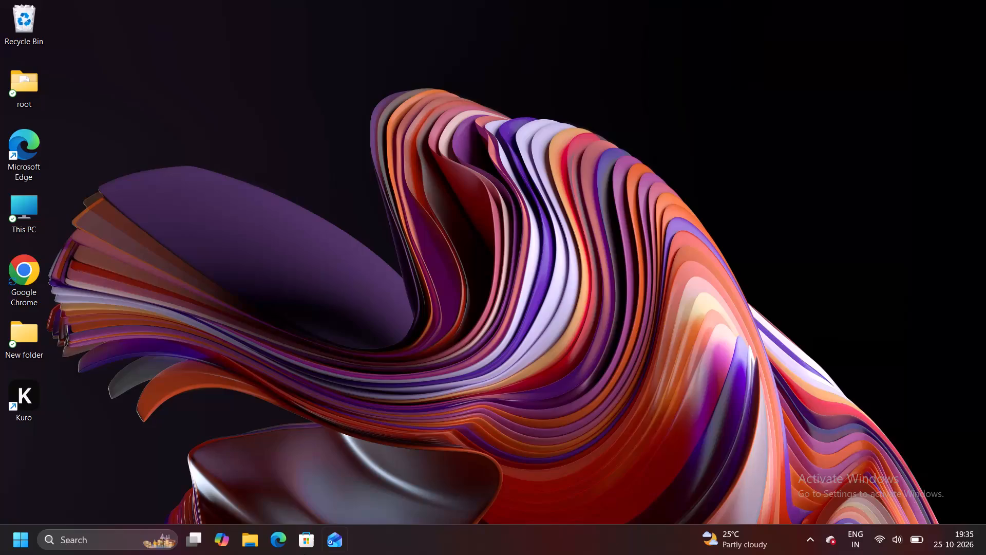
# Open Word and create a new blank document.
pyautogui.click(0, 554)
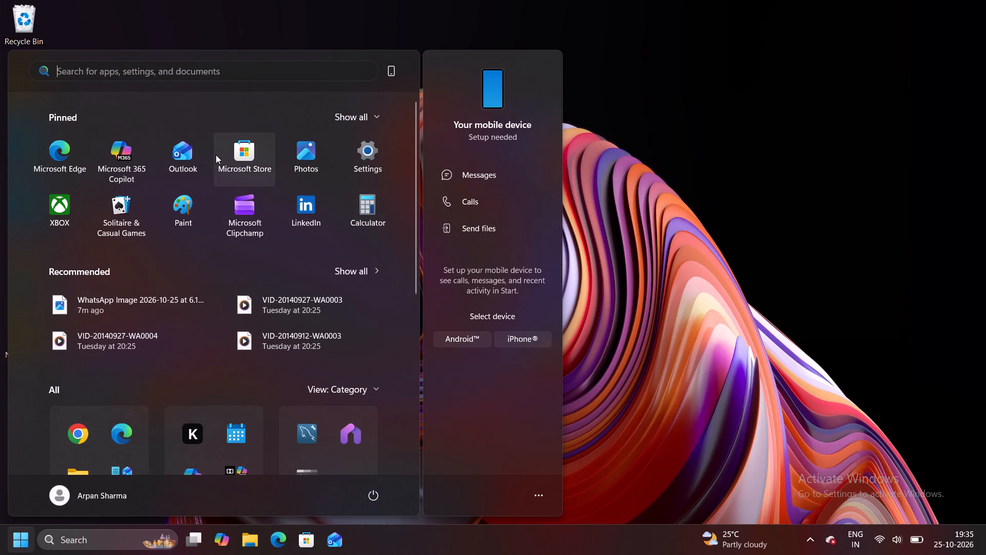
pyautogui.write('wor')
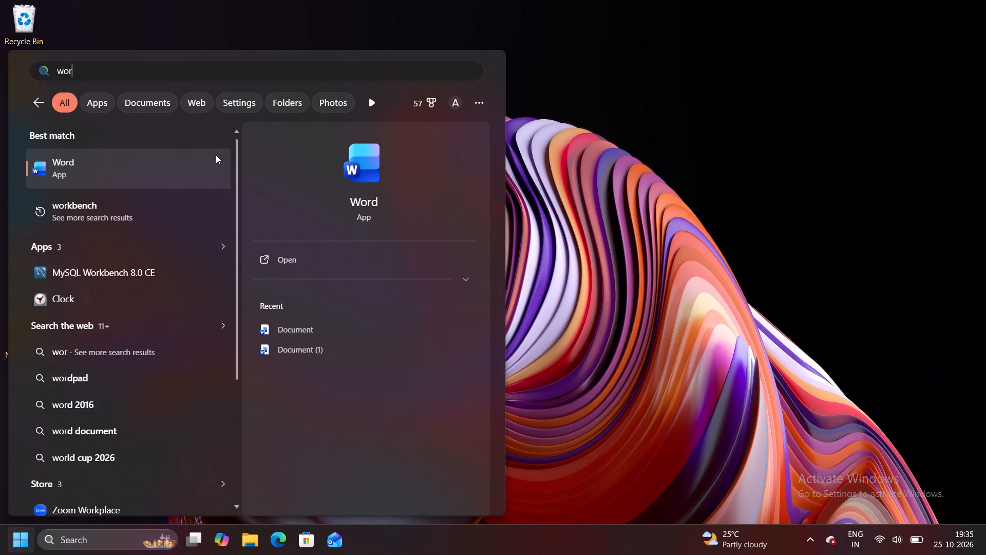
pyautogui.press('Return')
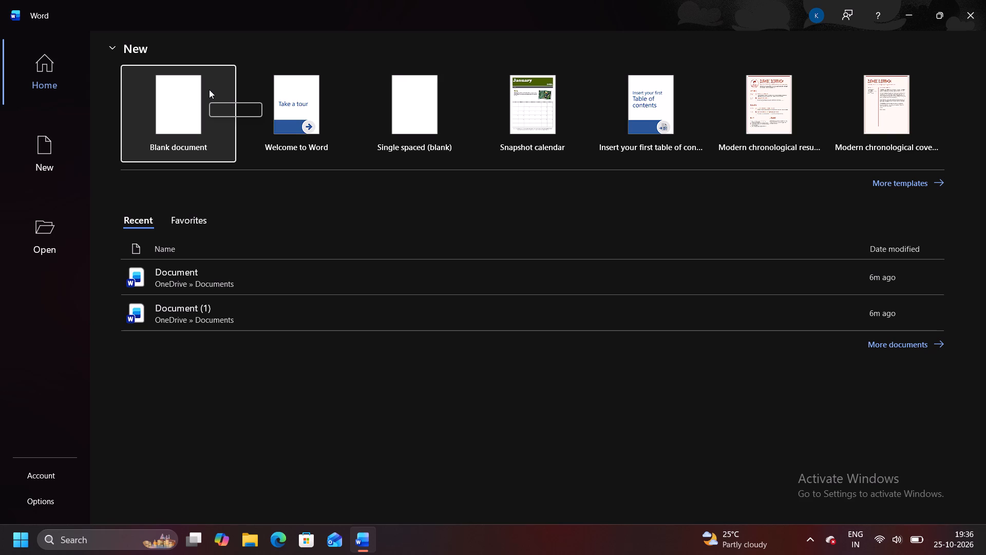
pyautogui.click(209, 89)
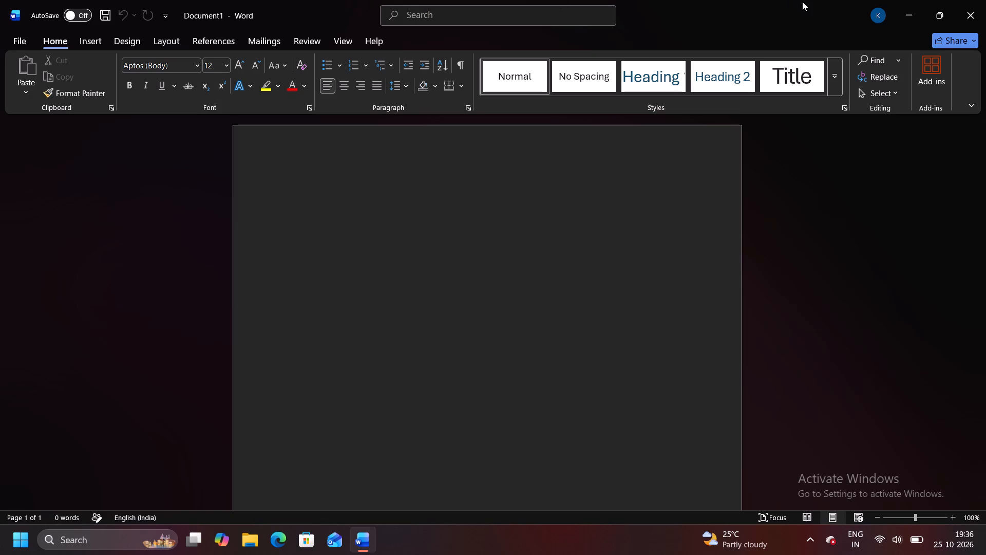
pyautogui.click(919, 0)
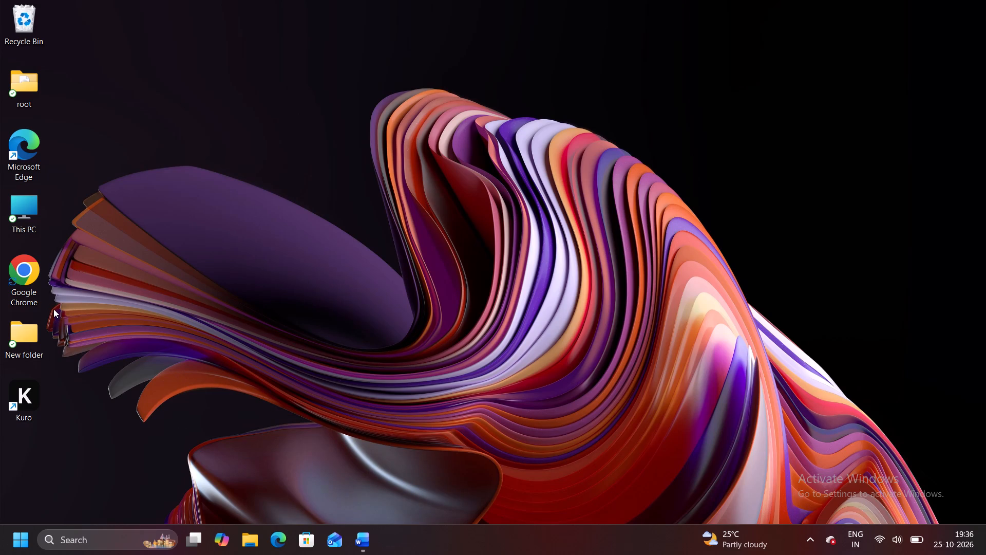
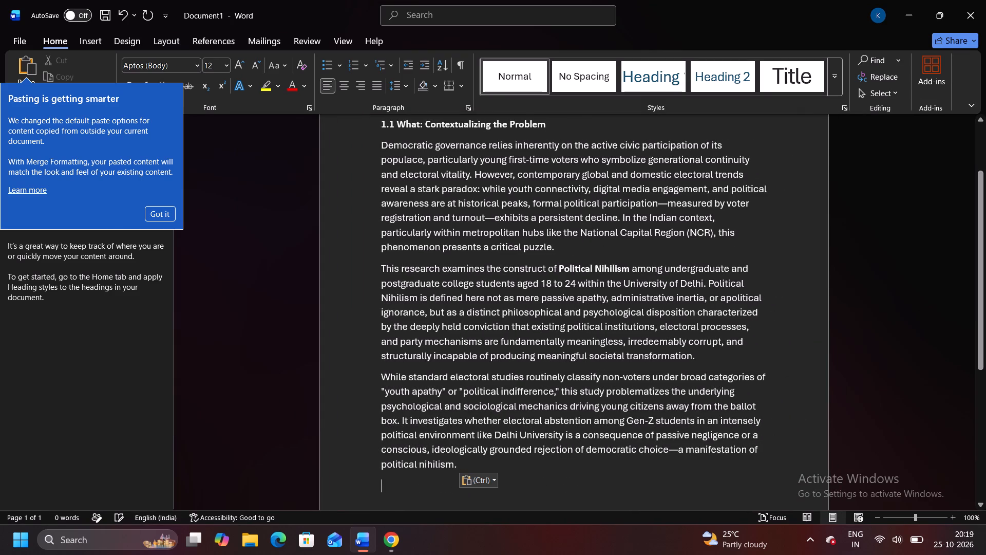
pyautogui.click(151, 301)
# Shorten the main heading to INTRODUCTION and remove the number 1.1 from the subheading, keeping the two on separate lines.
pyautogui.scroll(1, 425, 266)
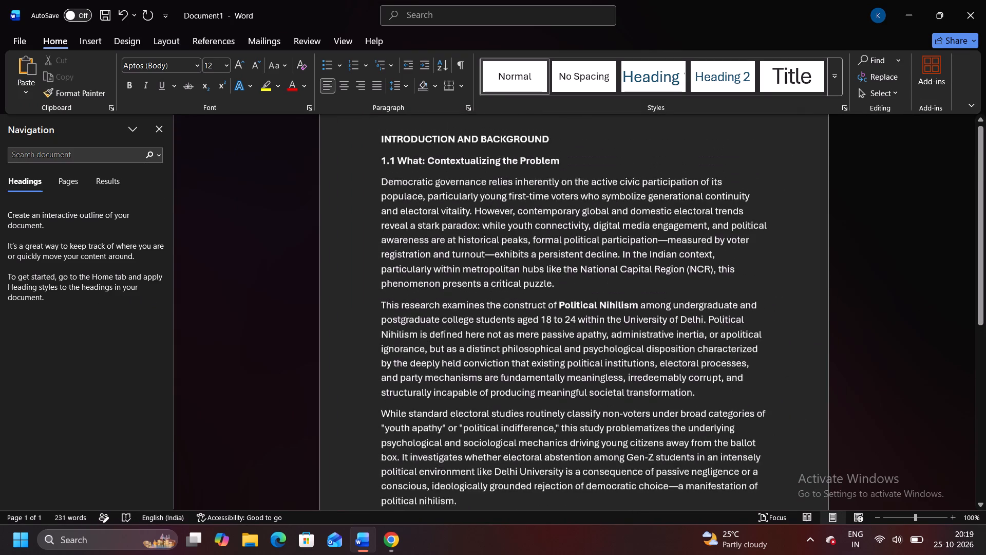
pyautogui.scroll(2, 425, 266)
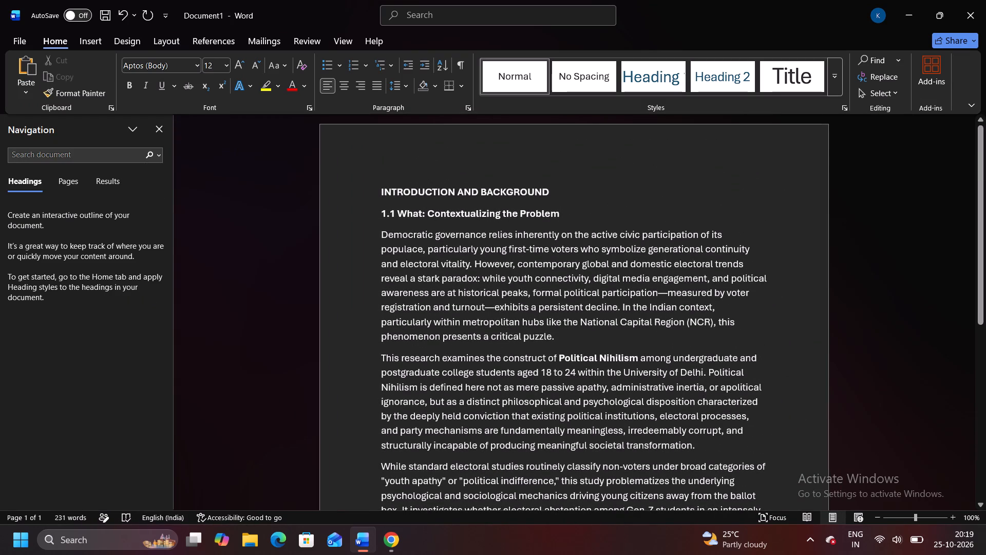
pyautogui.click(395, 209)
pyautogui.press('BackSpace')
pyautogui.press('BackSpace')
pyautogui.press('BackSpace')
pyautogui.press('BackSpace')
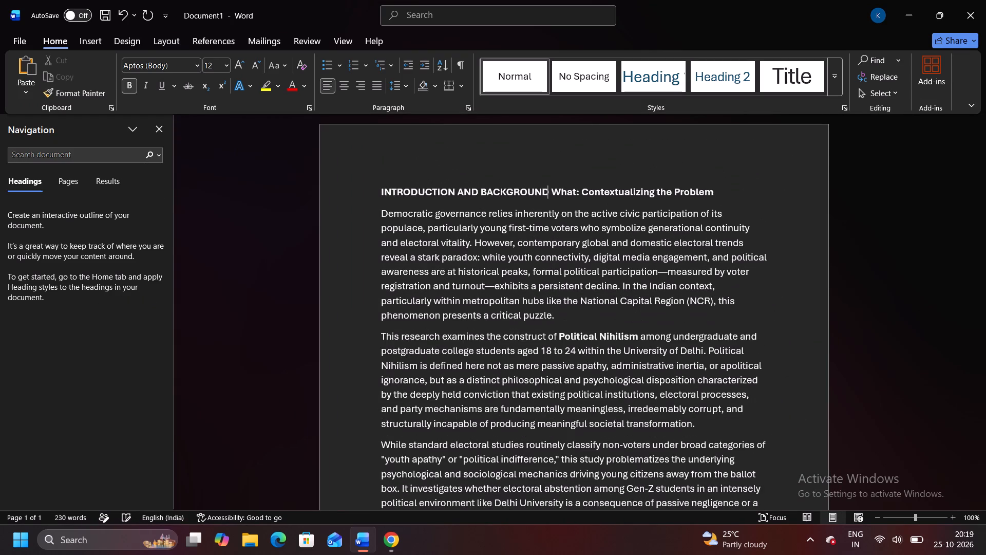
pyautogui.press('BackSpace')
pyautogui.press('BackSpace')
pyautogui.press('BackSpace')
pyautogui.press('BackSpace')
pyautogui.press('BackSpace')
pyautogui.press('BackSpace')
pyautogui.press('BackSpace')
pyautogui.press('BackSpace')
pyautogui.press('BackSpace')
pyautogui.press('BackSpace')
pyautogui.press('BackSpace')
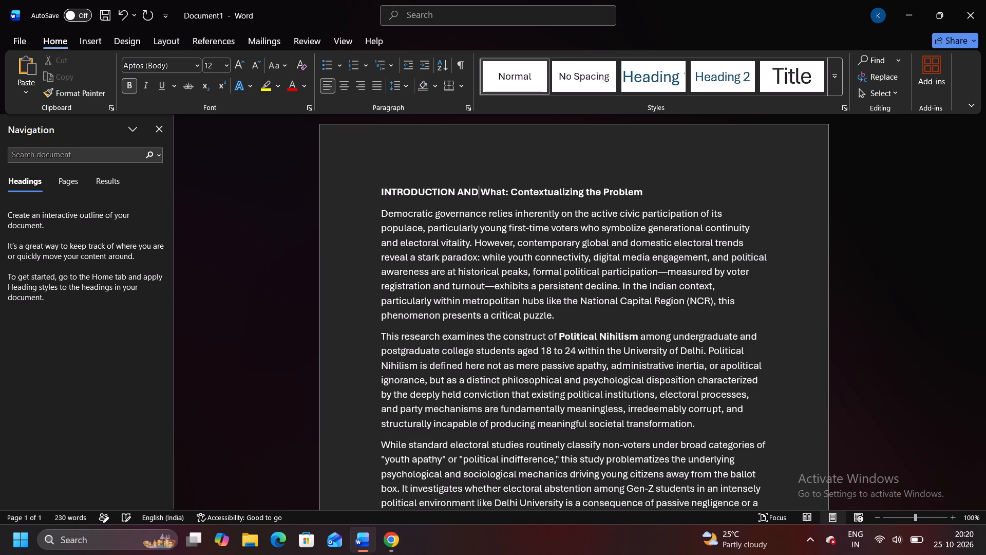
pyautogui.press('BackSpace')
pyautogui.press('BackSpace')
pyautogui.press('BackSpace')
pyautogui.press('Return')
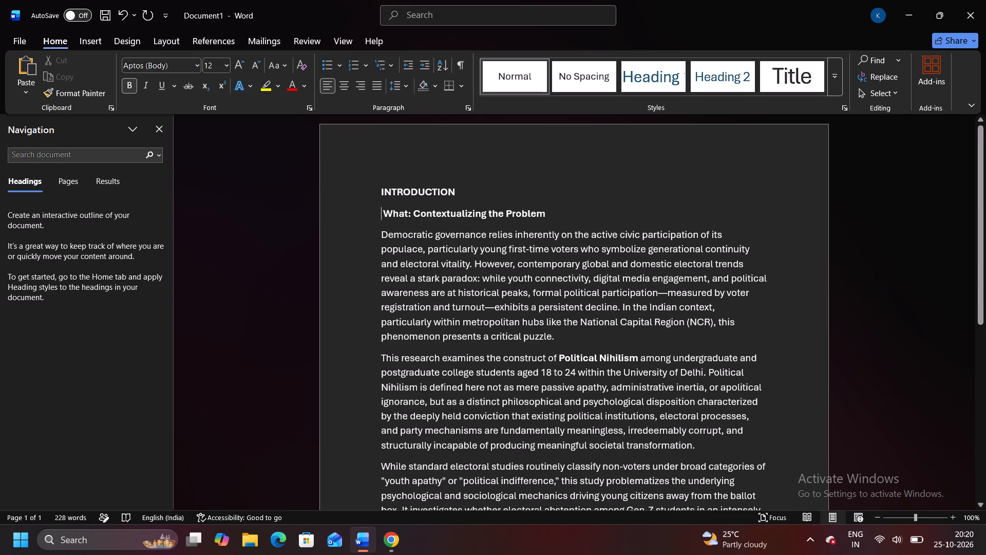
# Delete "What:" from the subheading so that it reads "Contextualizing the Problem".
pyautogui.click(410, 214)
pyautogui.press('BackSpace')
pyautogui.press('BackSpace')
pyautogui.press('BackSpace')
pyautogui.press('BackSpace')
pyautogui.press('BackSpace')
pyautogui.press('BackSpace')
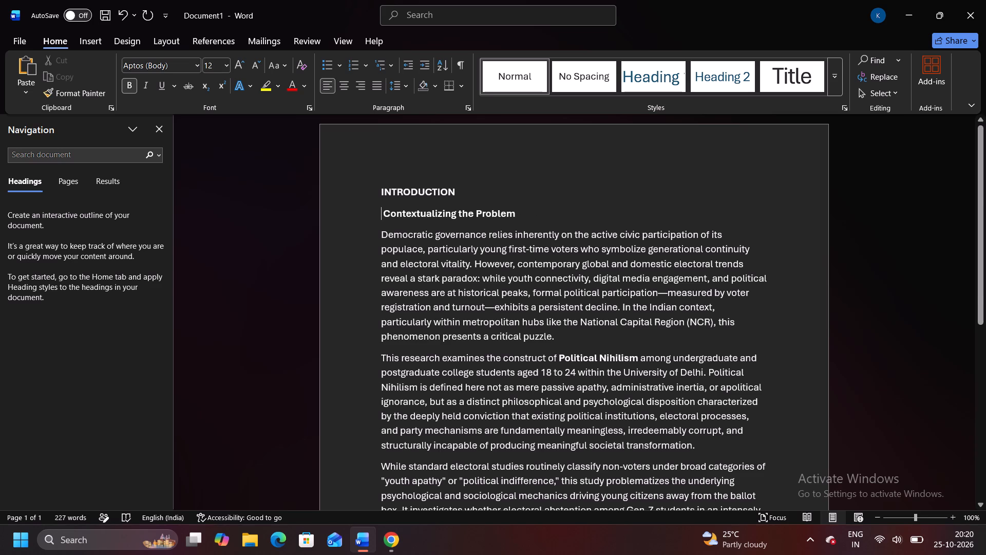
# Replace the em dashes after "turnout" and "participation" in the first paragraph with single spaces.
pyautogui.scroll(-3, 509, 242)
pyautogui.scroll(1, 509, 242)
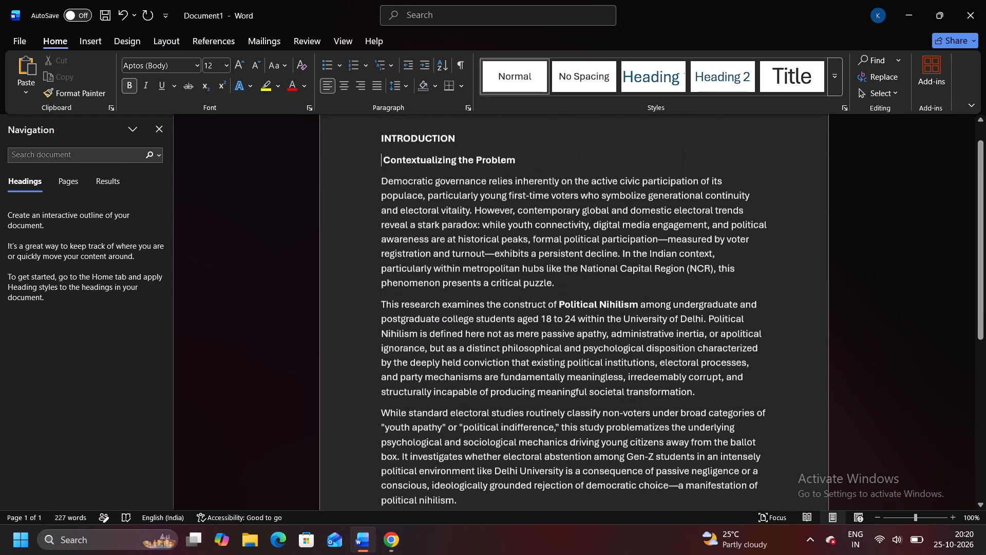
pyautogui.scroll(1, 509, 242)
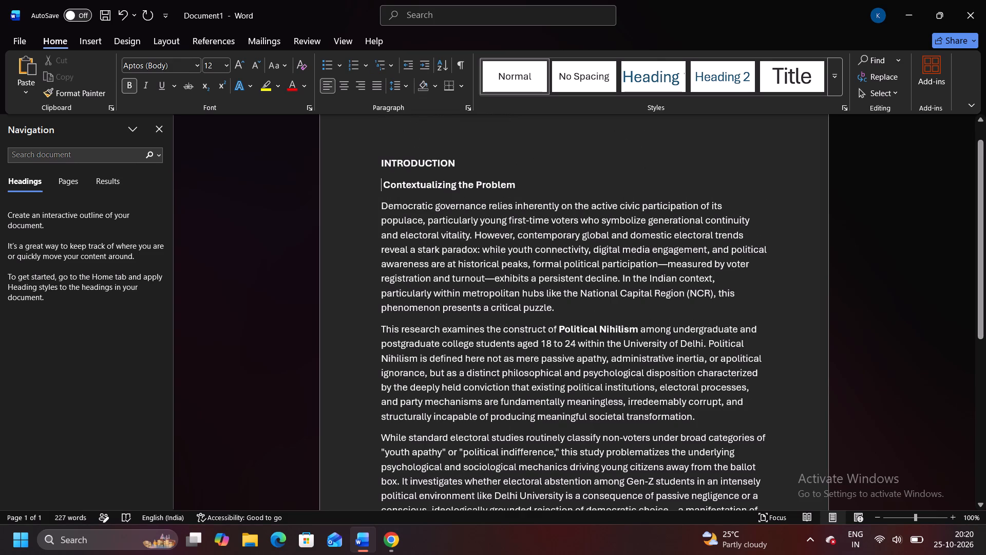
pyautogui.click(495, 276)
pyautogui.press('BackSpace')
pyautogui.press('space')
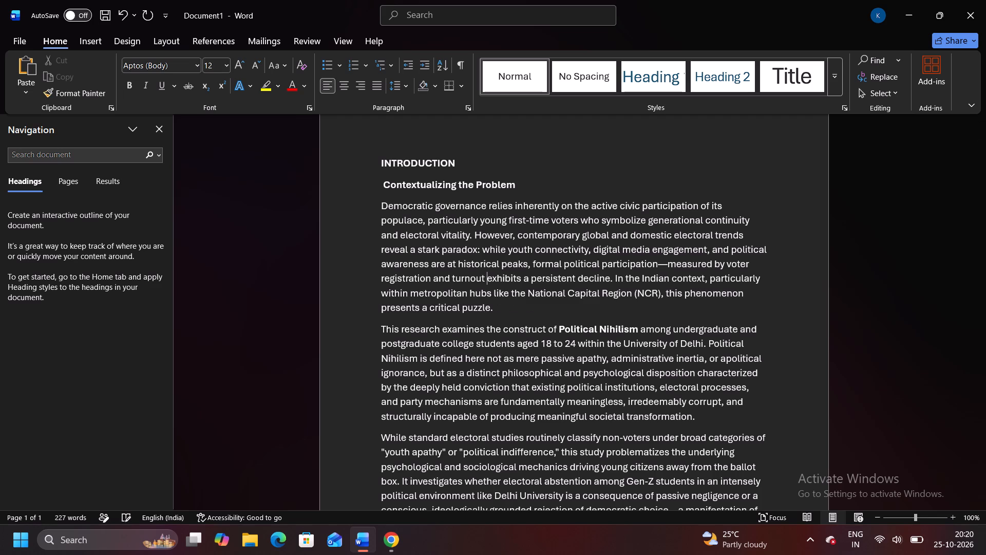
pyautogui.click(666, 262)
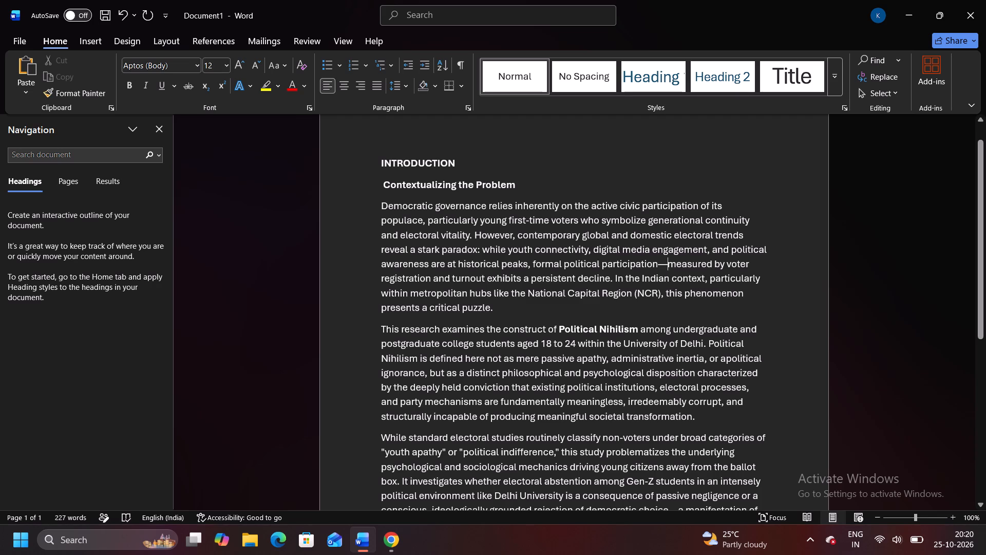
pyautogui.press('BackSpace')
pyautogui.press('space')
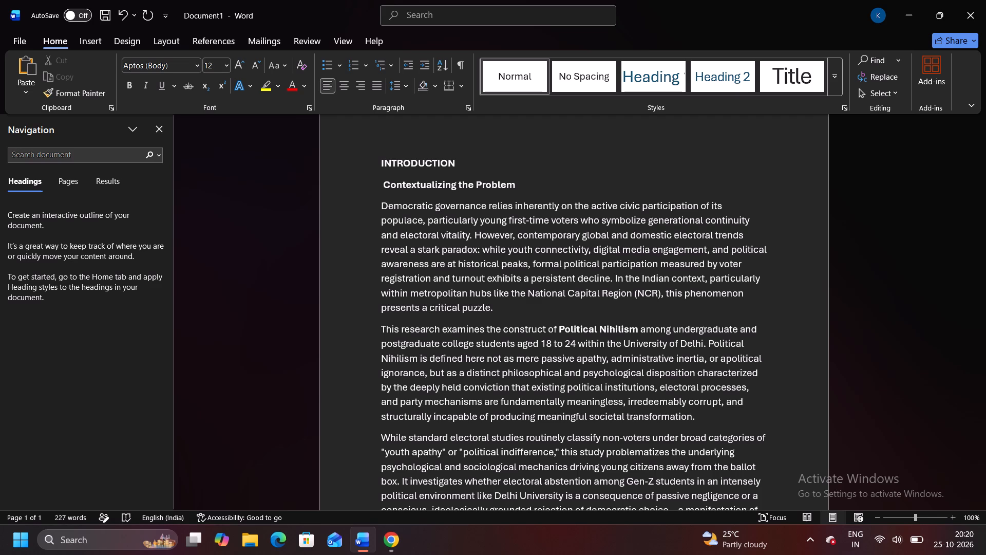
# Replace the word "persistent" before "decline" in the first paragraph with "consistent".
pyautogui.click(576, 280)
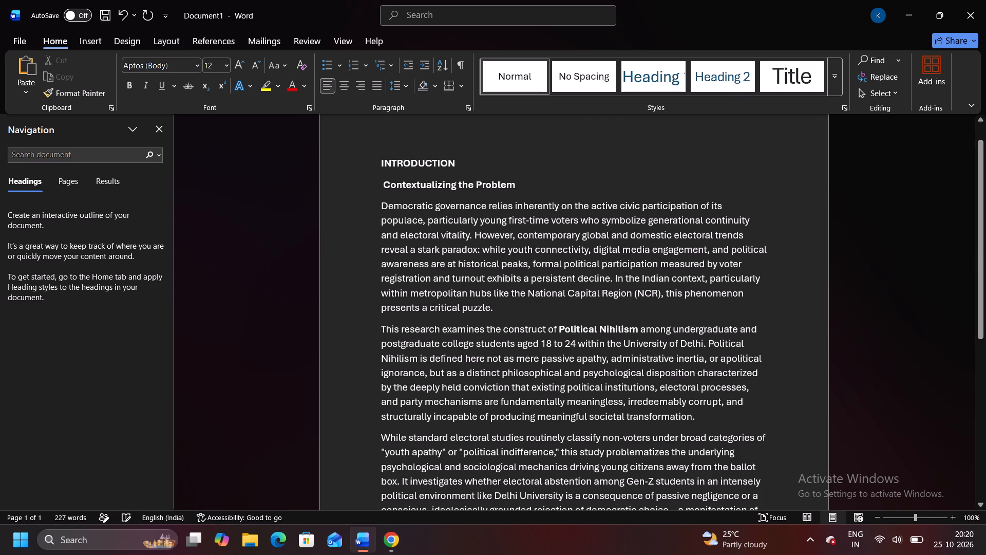
pyautogui.press('BackSpace')
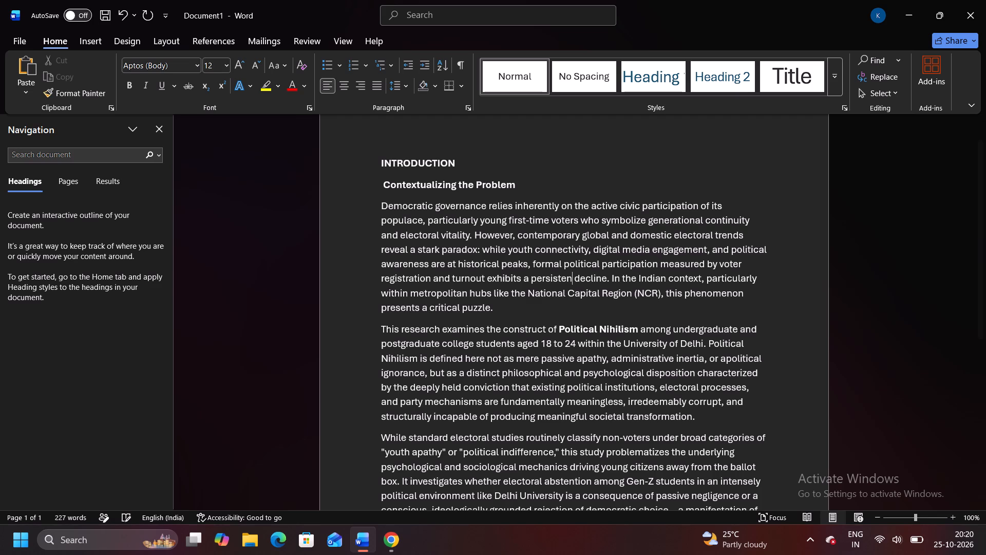
pyautogui.press('BackSpace')
pyautogui.press('BackSpace')
pyautogui.press('BackSpace')
pyautogui.press('BackSpace')
pyautogui.press('BackSpace')
pyautogui.press('BackSpace')
pyautogui.press('BackSpace')
pyautogui.press('BackSpace')
pyautogui.press('BackSpace')
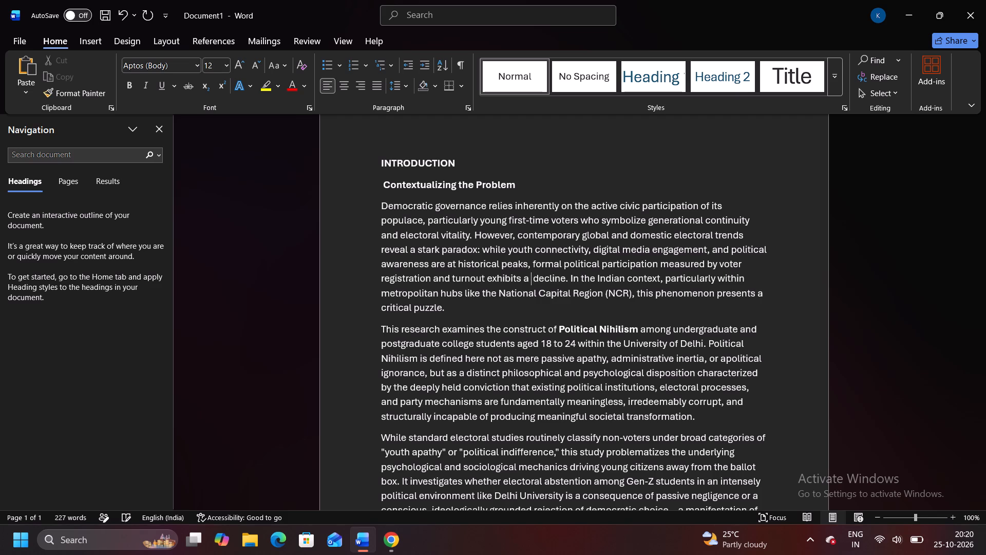
pyautogui.write('consis')
pyautogui.write('tent')
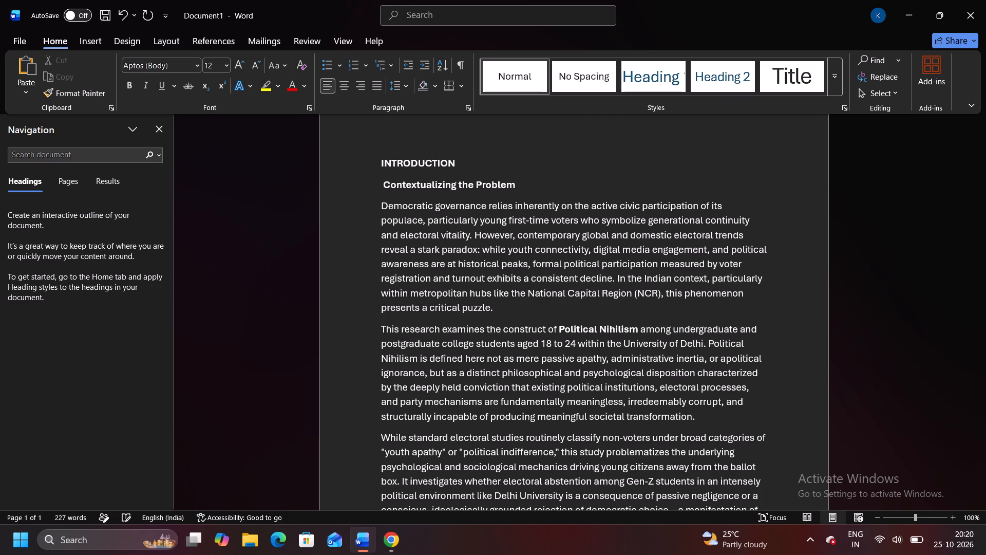
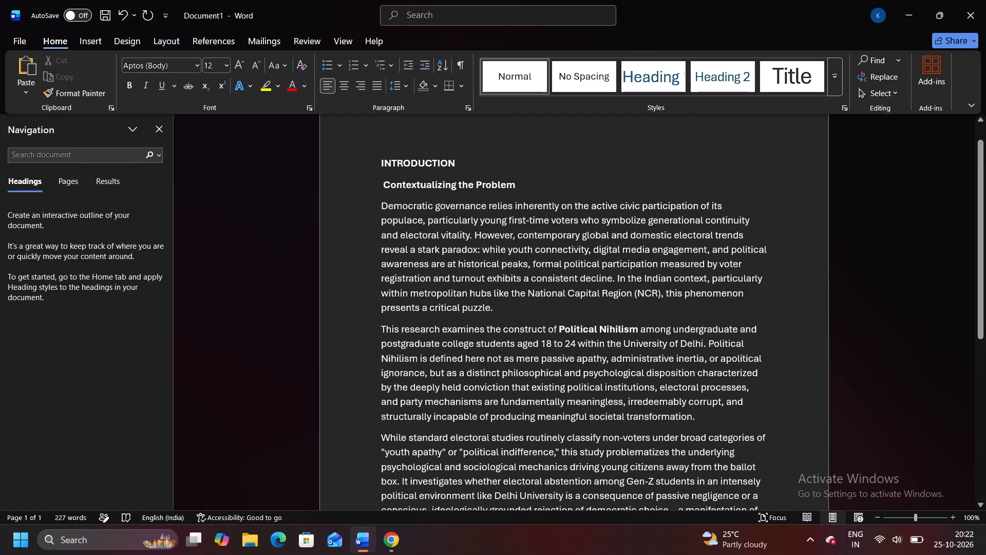
# Replace the word "populace" in the opening sentence of the first paragraph with "population".
pyautogui.scroll(-1, 460, 224)
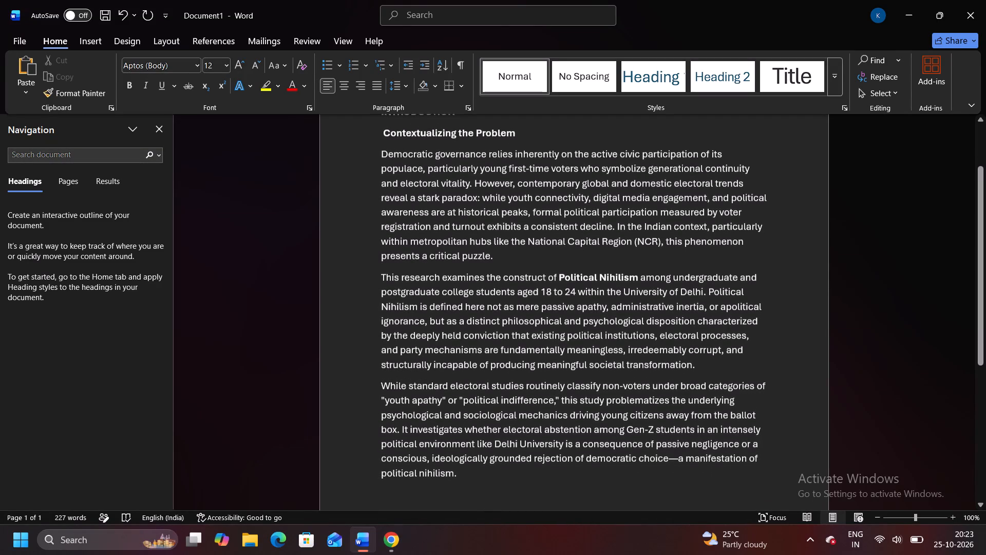
pyautogui.scroll(-1, 460, 224)
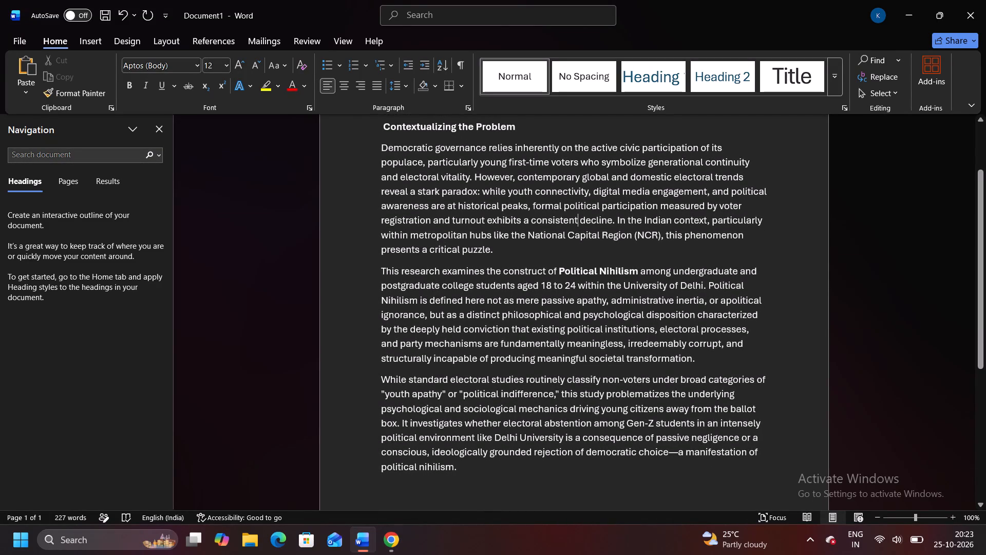
pyautogui.scroll(-1, 460, 224)
pyautogui.scroll(-2, 442, 165)
pyautogui.click(422, 161)
pyautogui.press('BackSpace')
pyautogui.press('BackSpace')
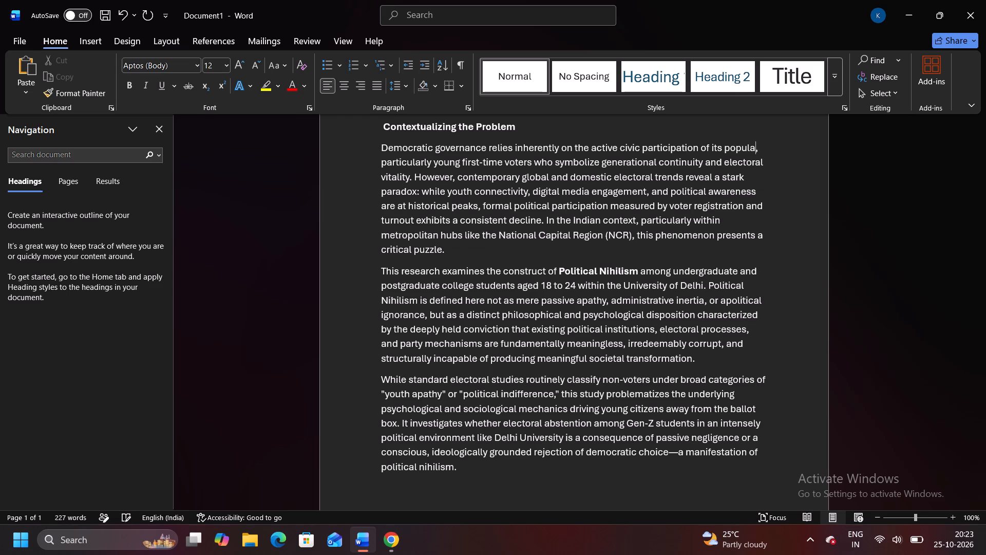
pyautogui.write('tion')
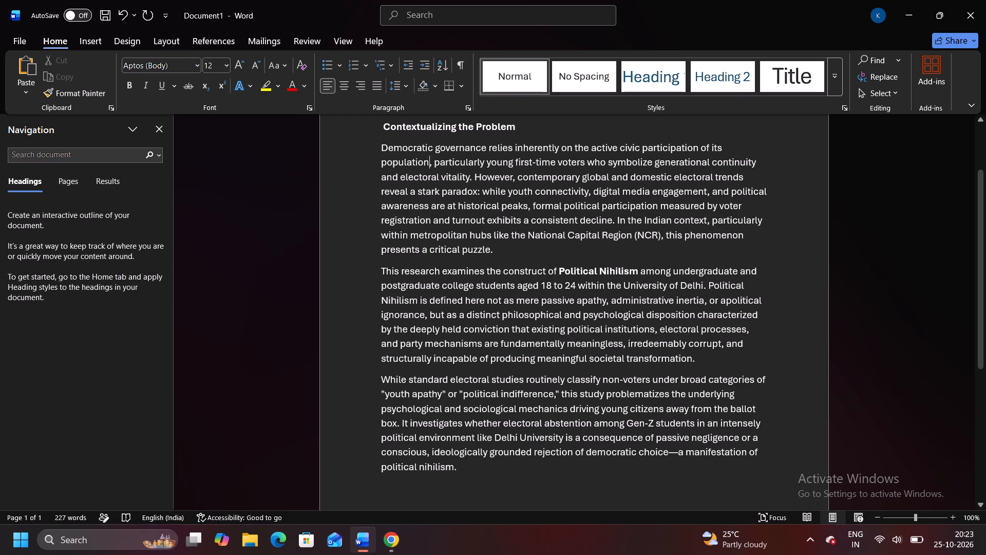
# Insert "the" between "particularly" and "young first-time voters" in the first paragraph.
pyautogui.click(484, 164)
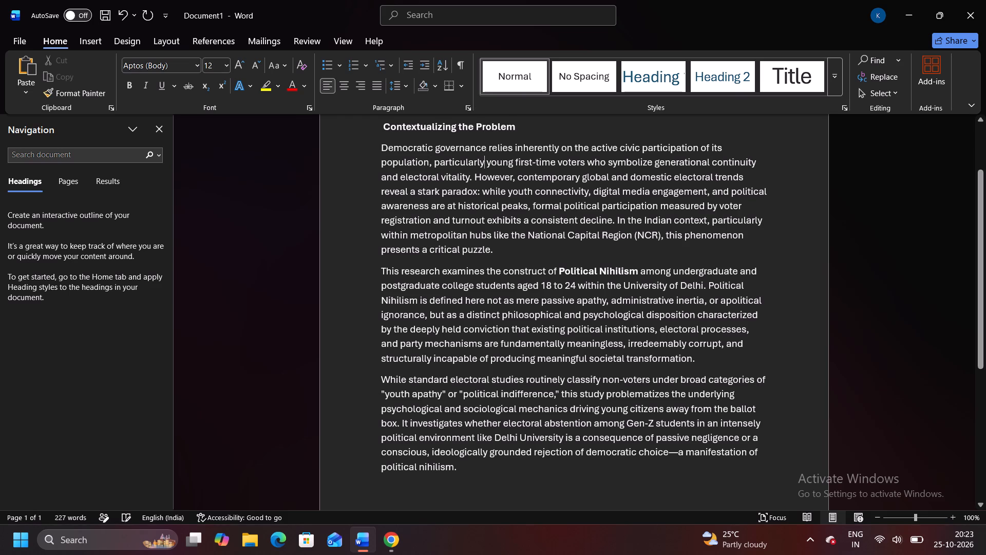
pyautogui.press('space')
pyautogui.write('the')
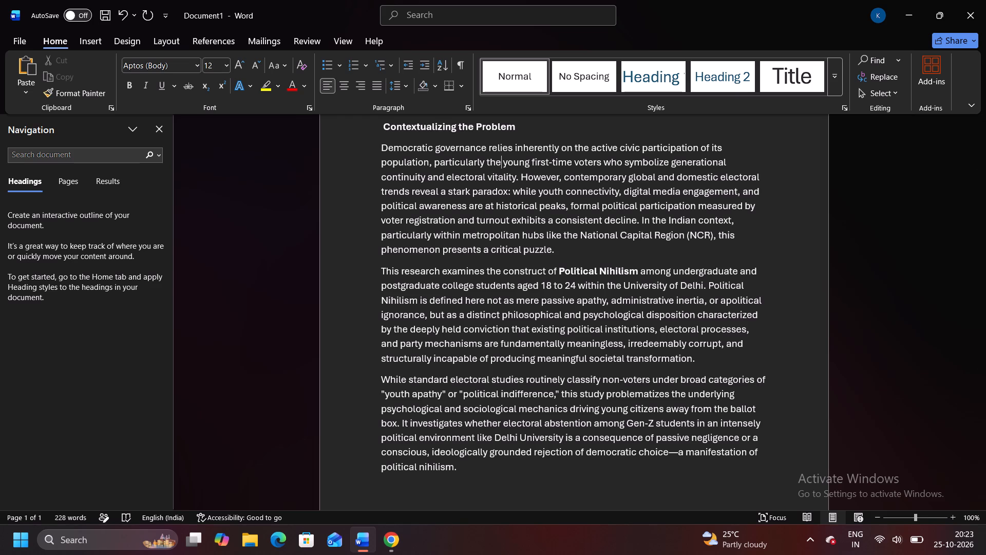
# Place the insertion point right after "electoral vitality." in the first paragraph.
pyautogui.click(517, 180)
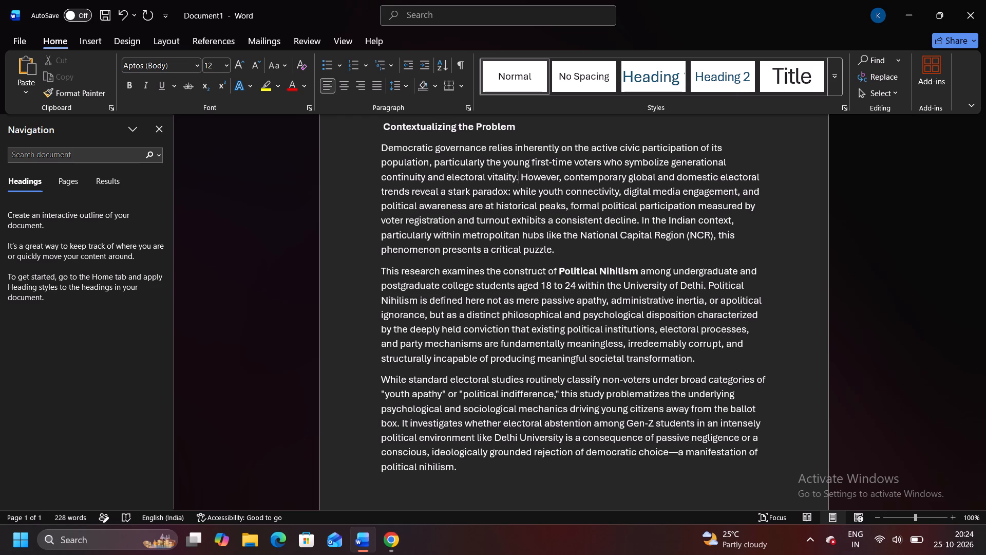
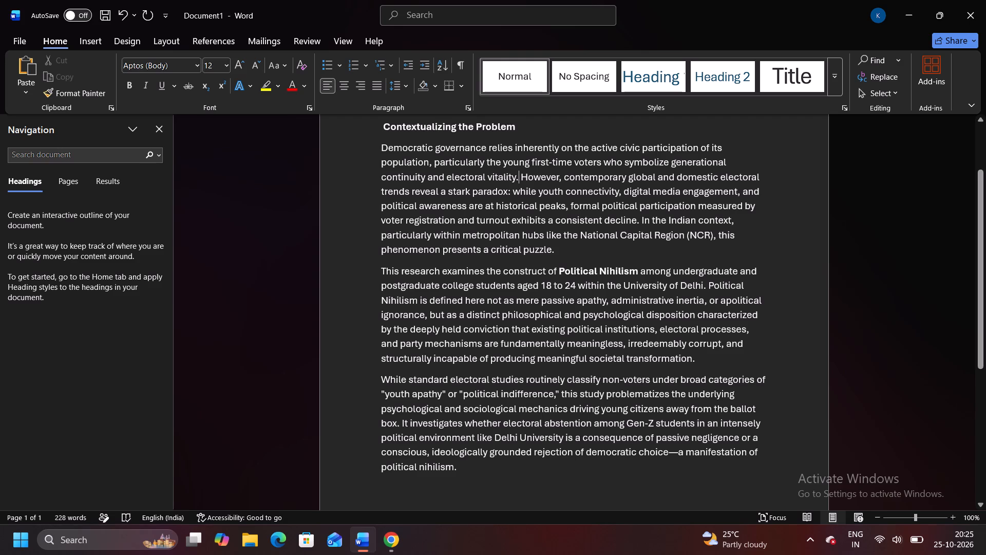
# Replace "stark paradox" with "different thing" in the second sentence of the first paragraph.
pyautogui.scroll(1, 525, 208)
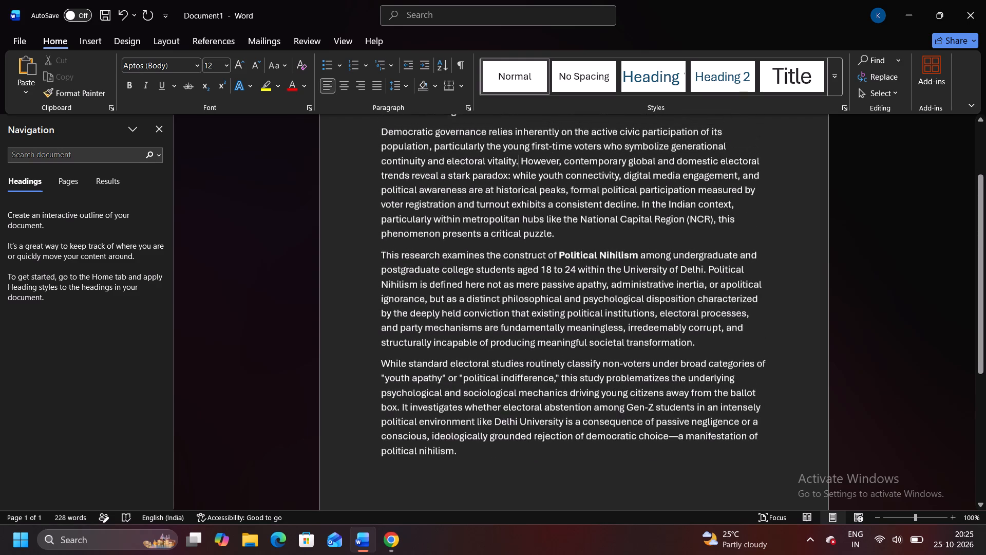
pyautogui.scroll(1, 525, 208)
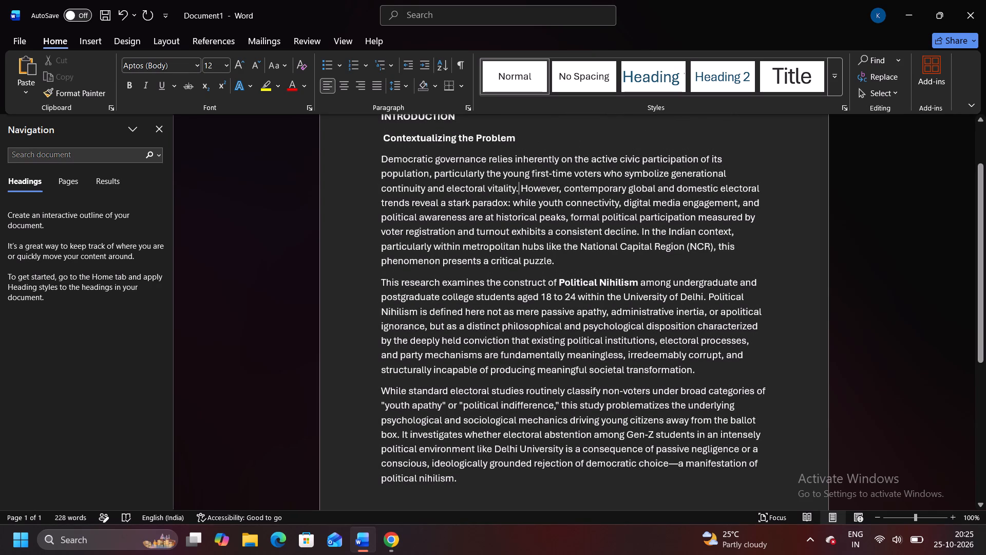
pyautogui.click(506, 205)
pyautogui.press('BackSpace')
pyautogui.press('BackSpace')
pyautogui.press('BackSpace')
pyautogui.press('BackSpace')
pyautogui.press('BackSpace')
pyautogui.press('BackSpace')
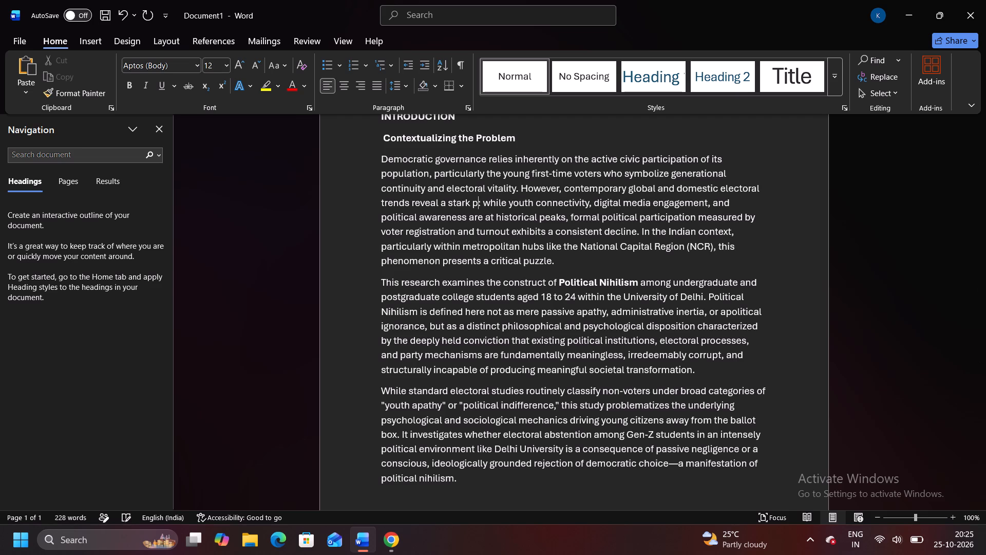
pyautogui.press('BackSpace')
pyautogui.press('BackSpace')
pyautogui.press('BackSpace')
pyautogui.press('BackSpace')
pyautogui.press('BackSpace')
pyautogui.press('BackSpace')
pyautogui.press('BackSpace')
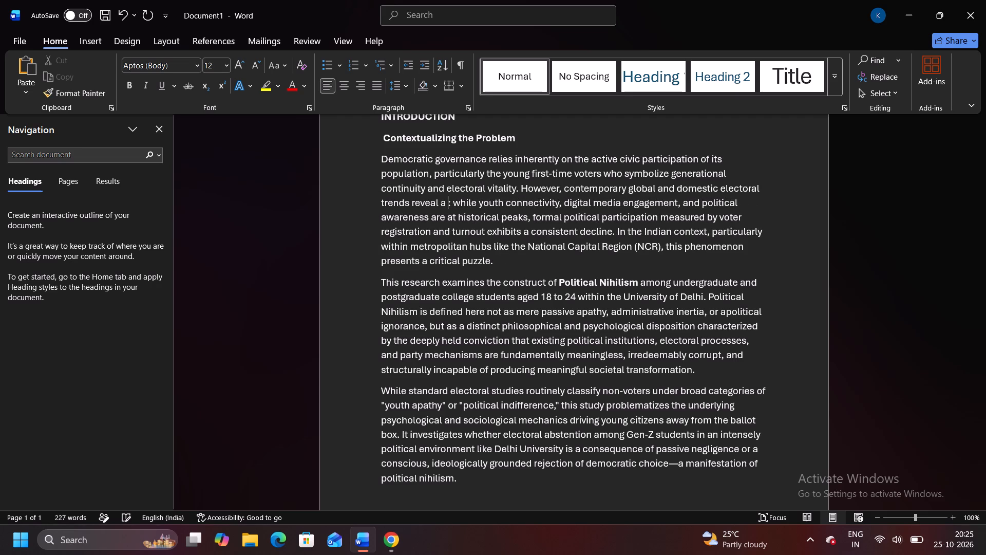
pyautogui.write('different thing')
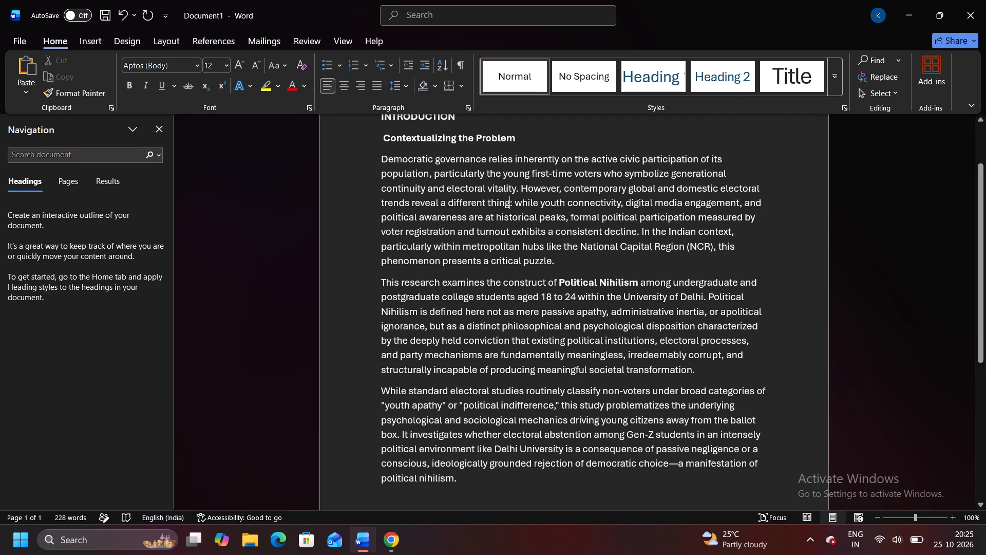
# Replace the colon after "different thing" in the first paragraph with a space.
pyautogui.click(513, 202)
pyautogui.press('BackSpace')
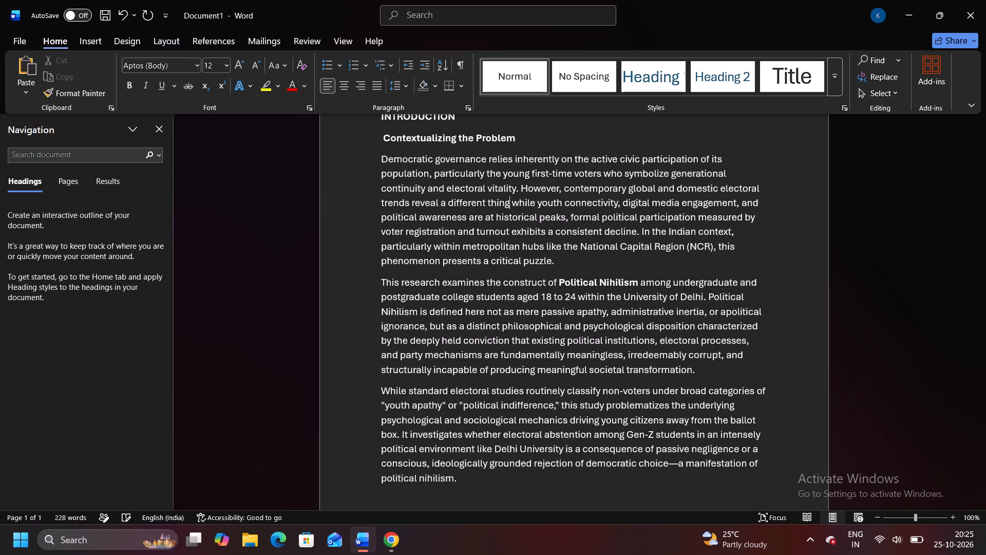
pyautogui.press('space')
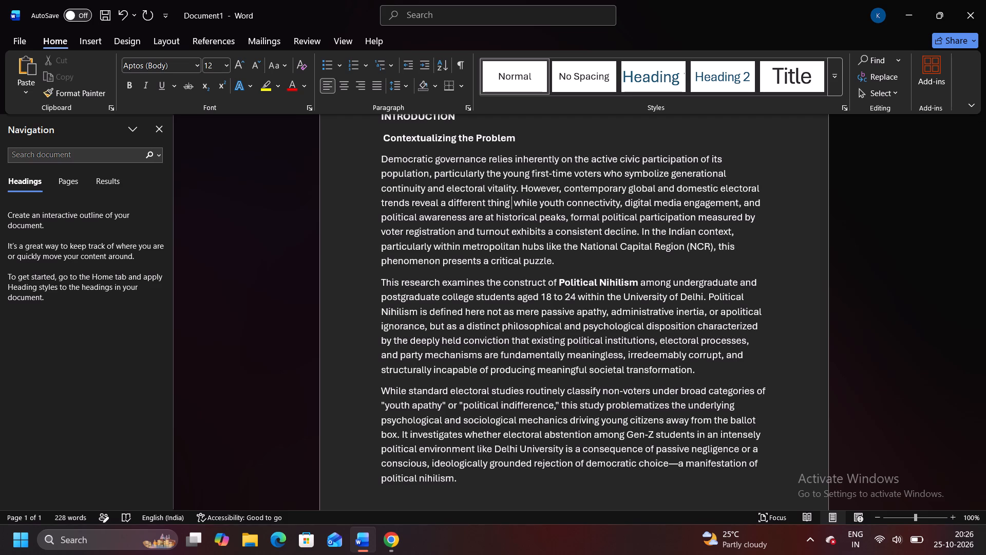
# Read through the three introduction paragraphs under "Contextualizing the Problem".
pyautogui.scroll(-1, 514, 209)
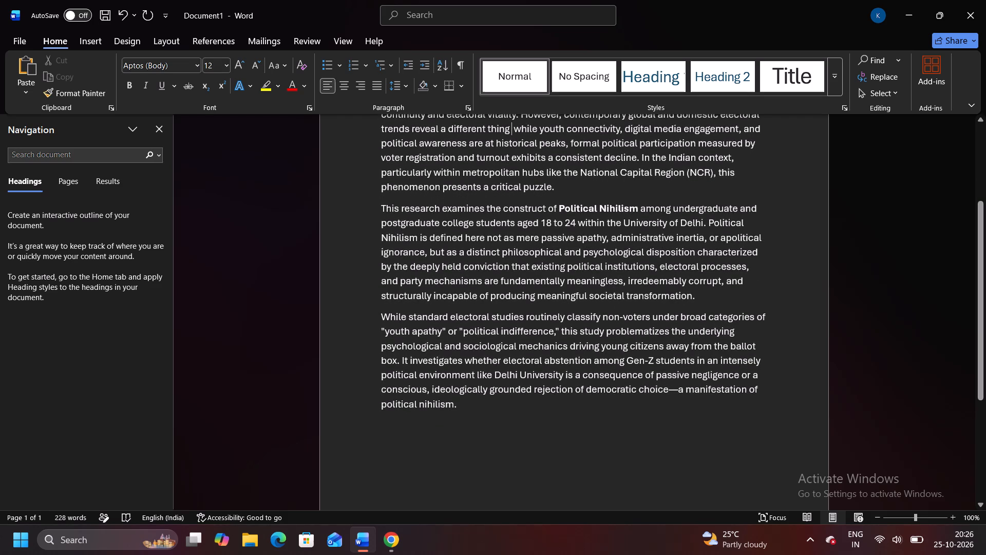
pyautogui.scroll(-1, 514, 209)
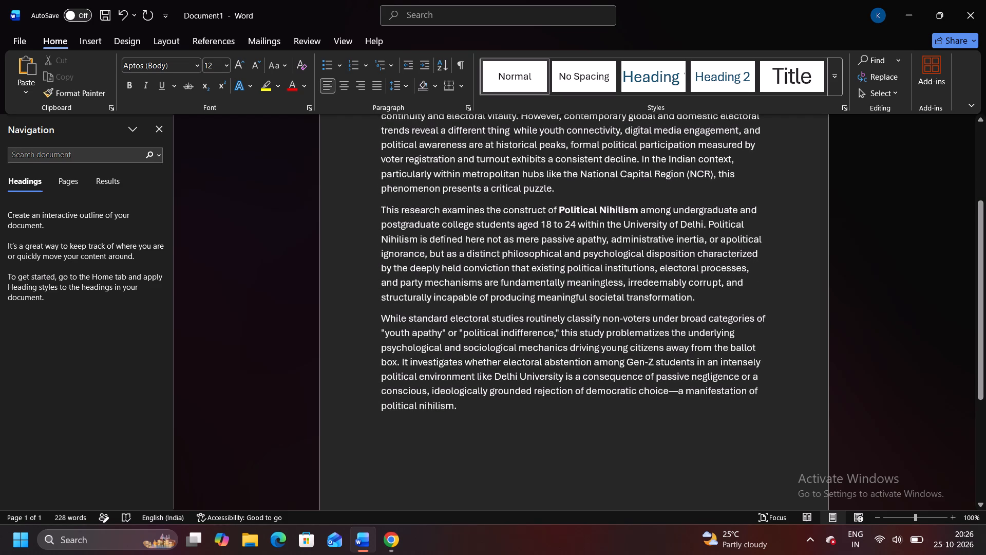
pyautogui.scroll(-1, 514, 209)
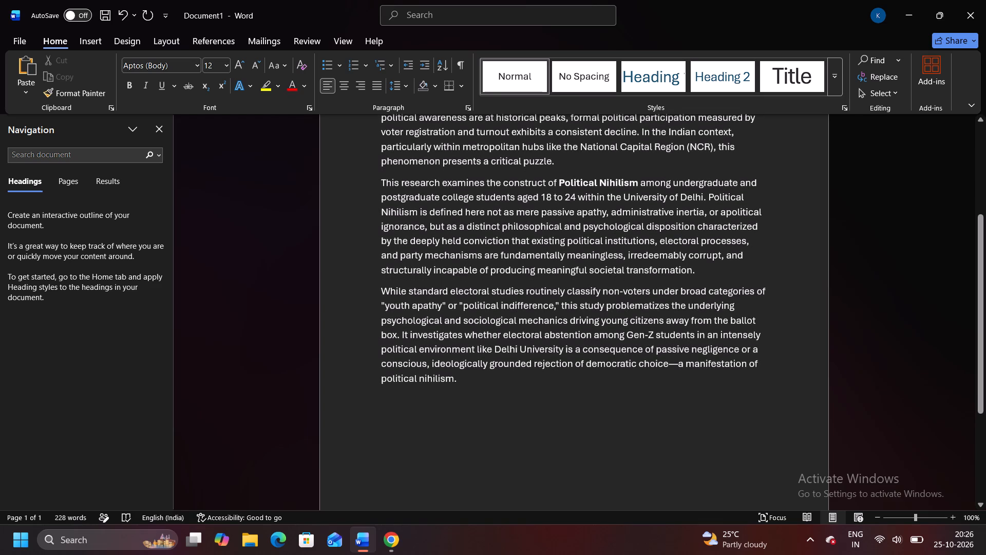
pyautogui.scroll(3, 514, 209)
pyautogui.scroll(-1, 514, 213)
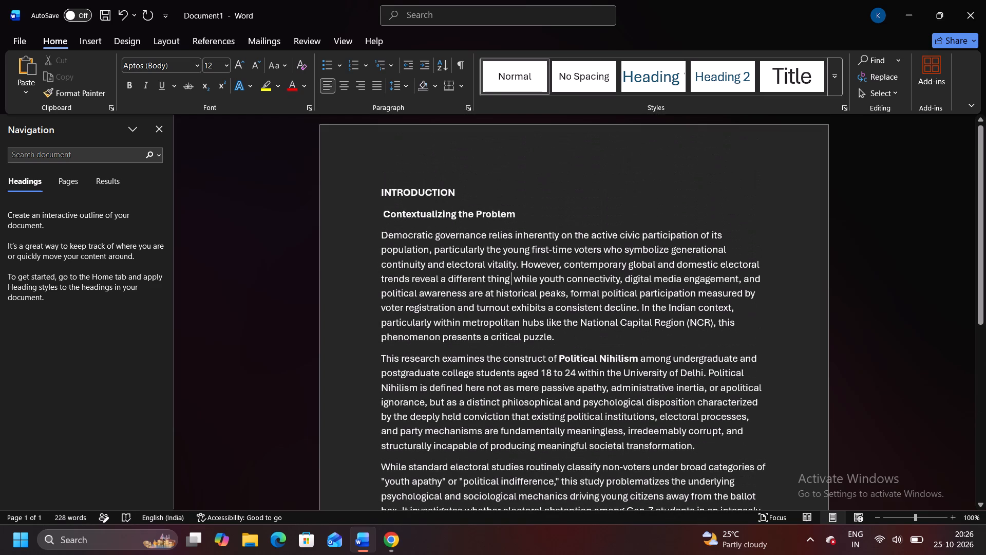
pyautogui.scroll(-1, 516, 247)
pyautogui.scroll(-1, 390, 267)
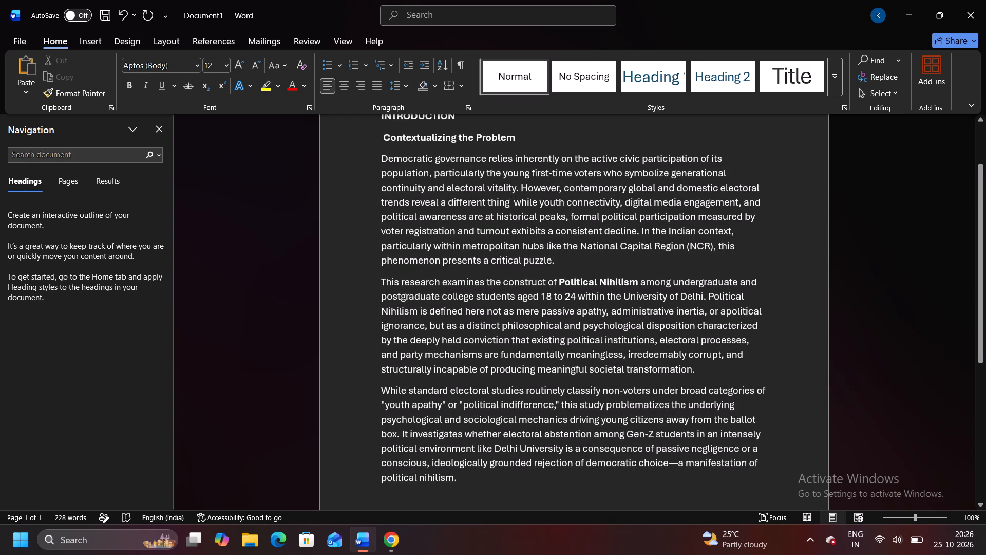
pyautogui.scroll(-2, 390, 267)
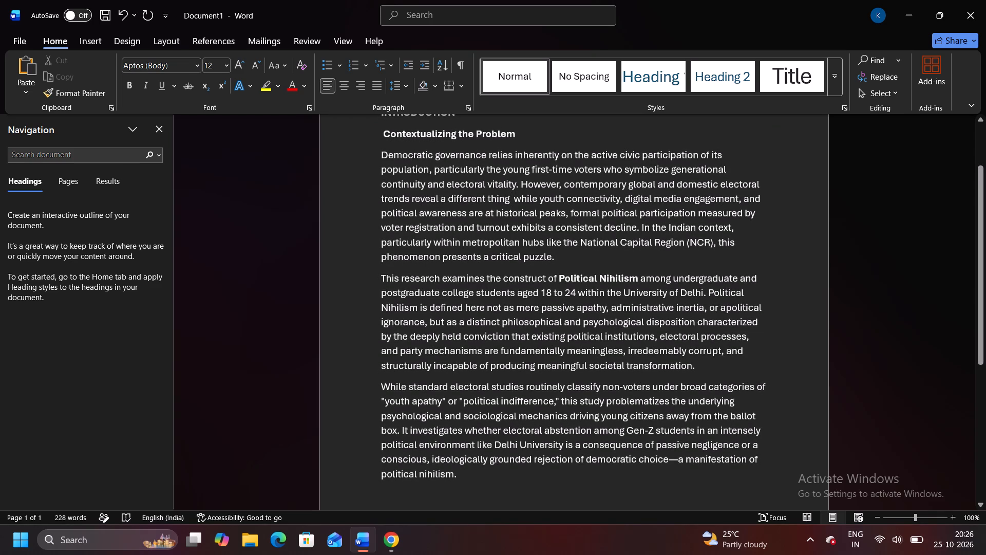
pyautogui.scroll(-1, 390, 267)
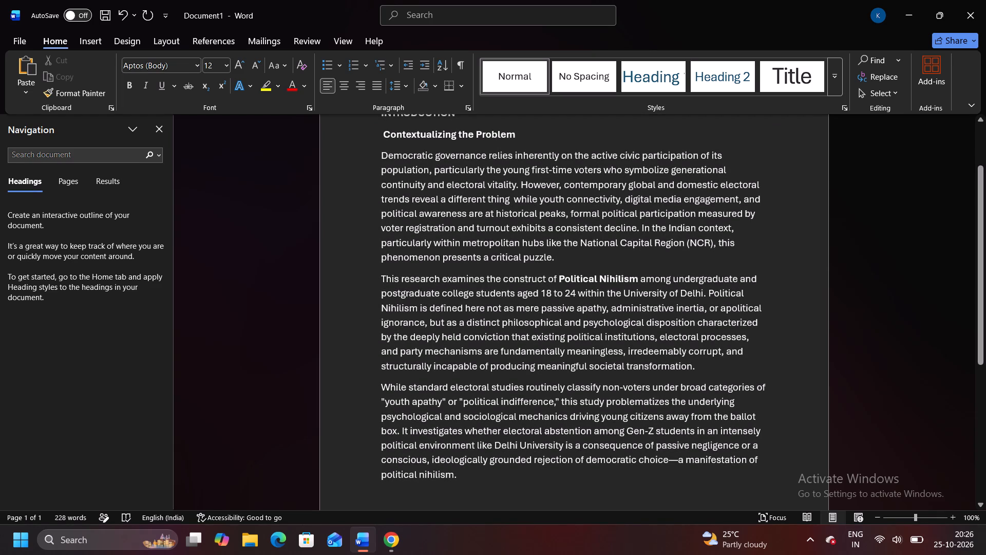
# Set the font size of the entire document text to 14 and clear the selection.
pyautogui.hotkey('ctrl', 'a')
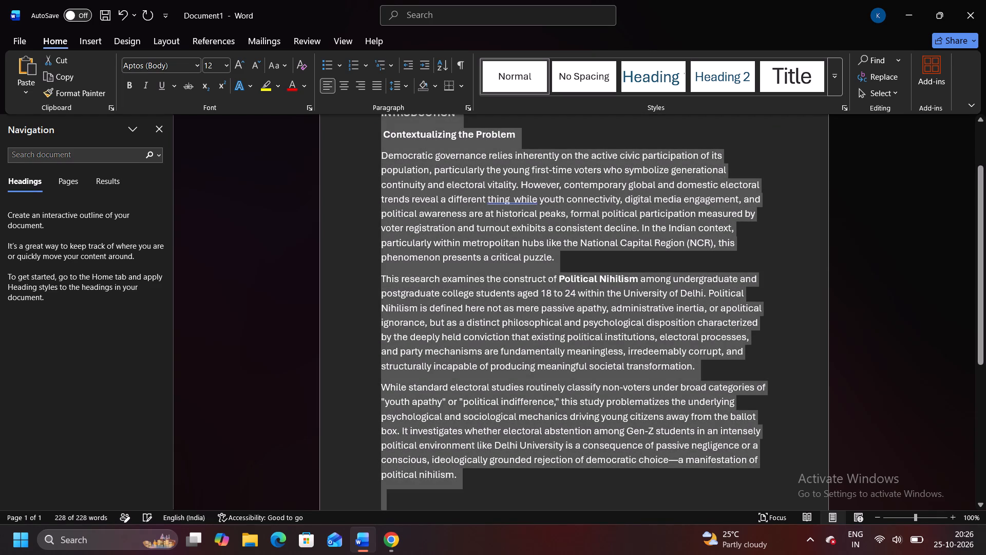
pyautogui.click(226, 67)
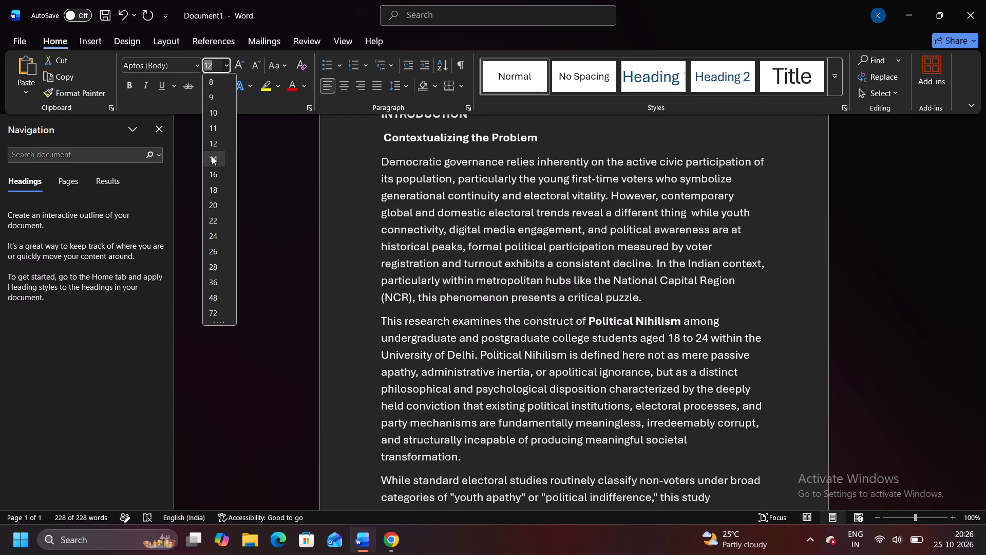
pyautogui.click(212, 156)
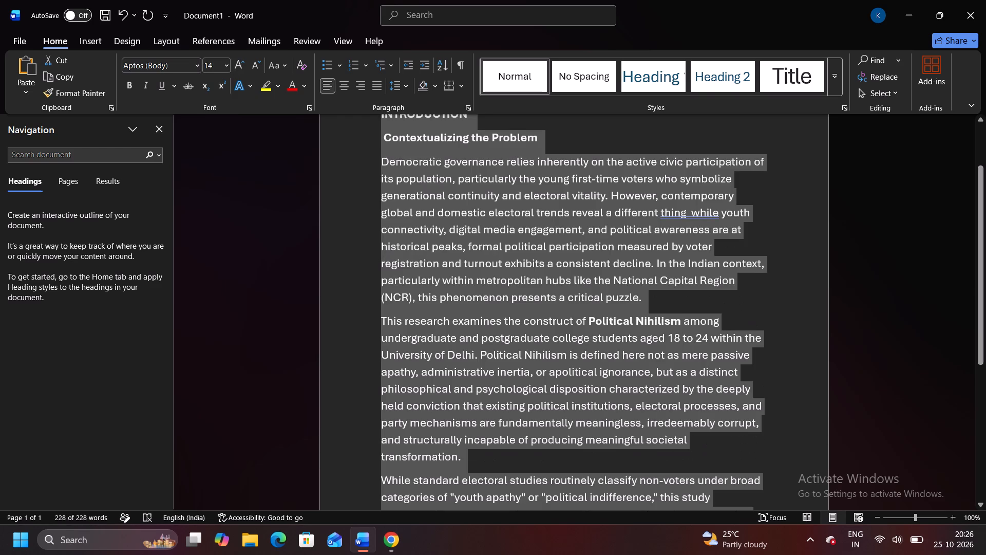
pyautogui.click(363, 247)
pyautogui.click(363, 247)
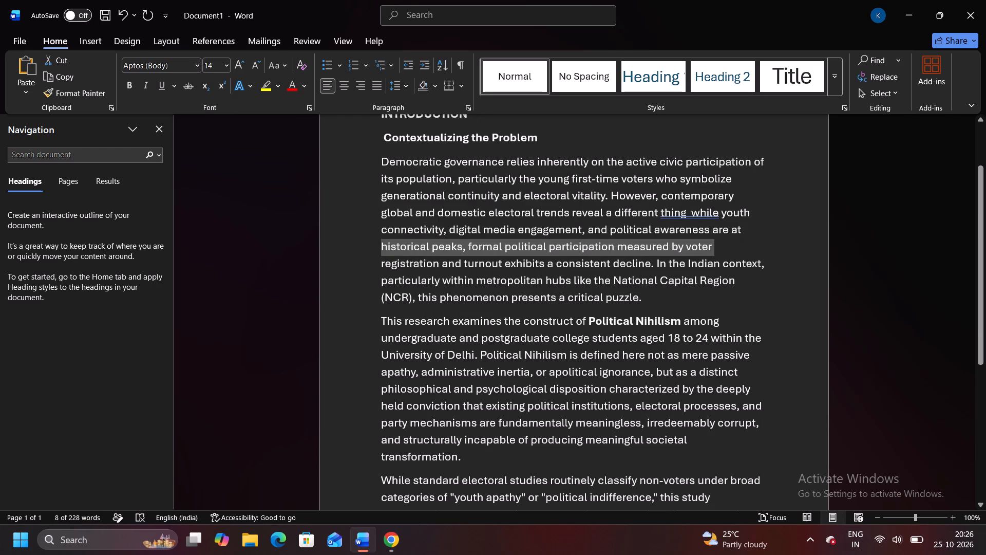
pyautogui.click(363, 321)
pyautogui.click(257, 334)
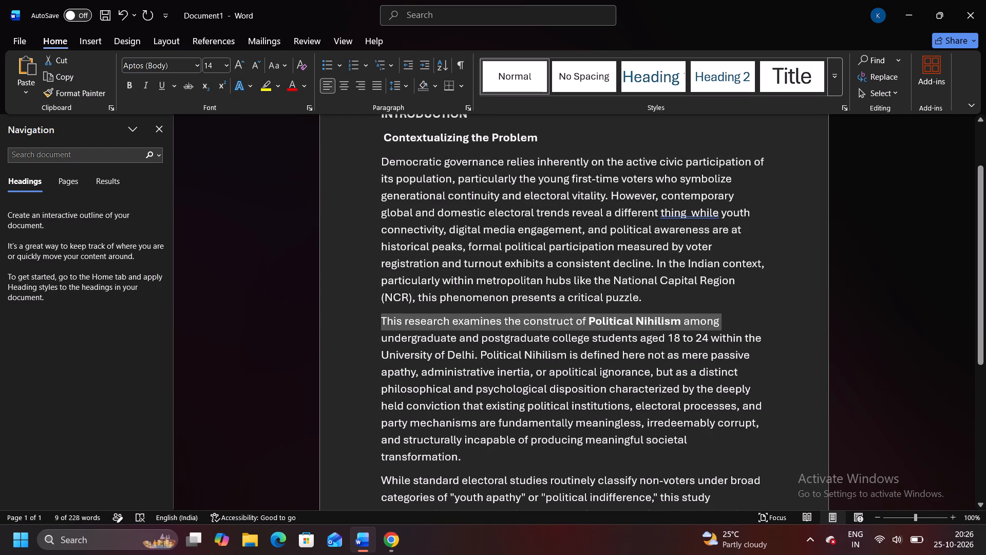
pyautogui.click(864, 249)
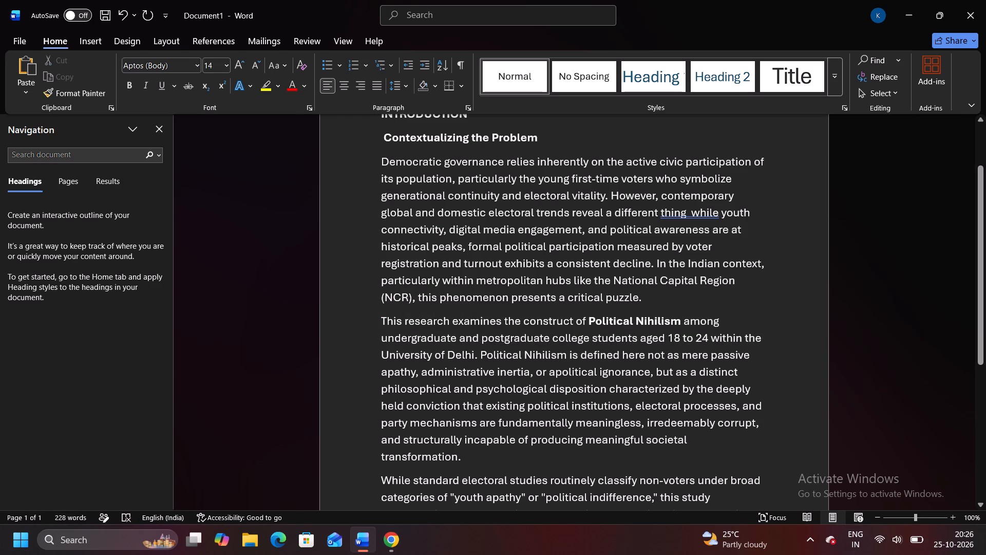
# Open the grammar check for the flagged phrase "thing while" in the first paragraph.
pyautogui.scroll(-1, 723, 349)
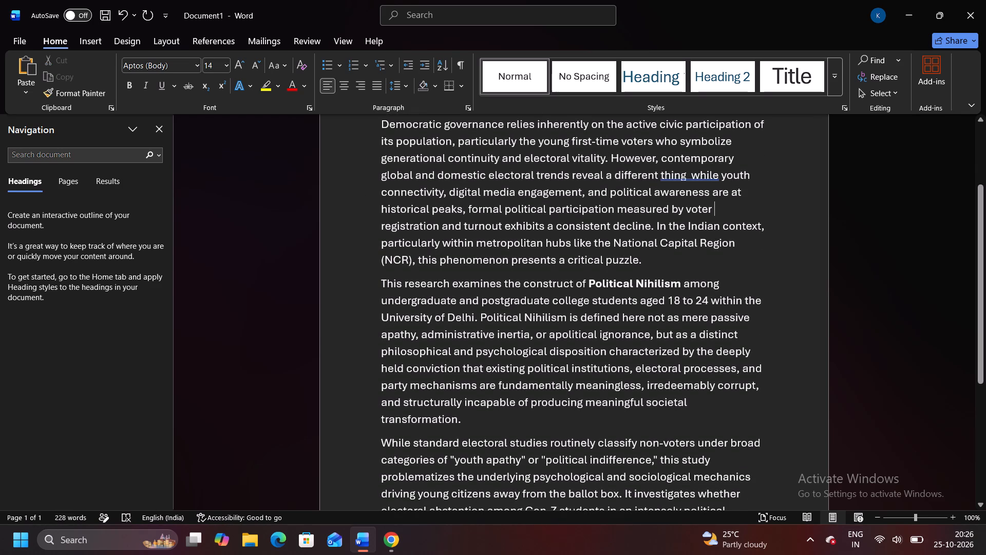
pyautogui.click(714, 180)
pyautogui.click(719, 179)
pyautogui.moveTo(719, 179); pyautogui.dragTo(659, 179)
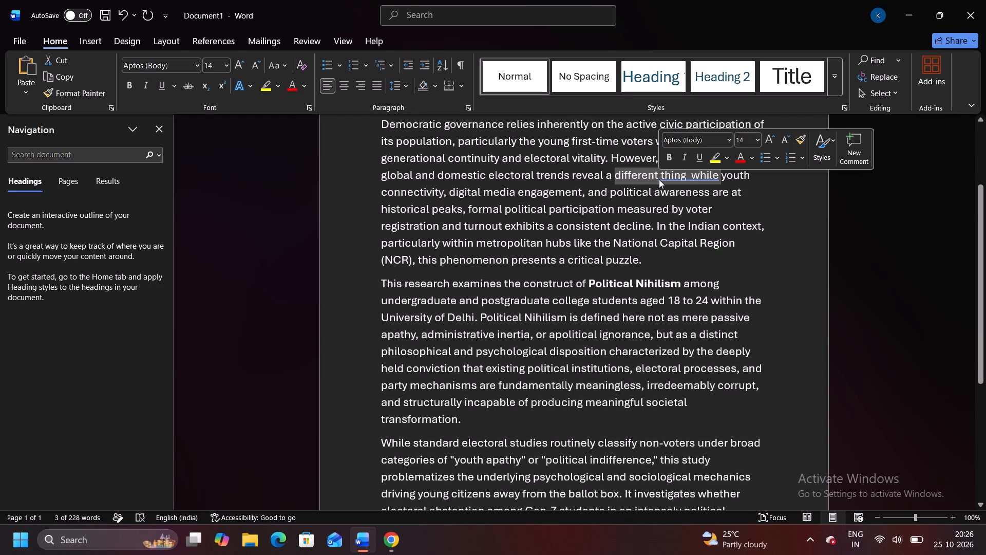
pyautogui.click(699, 178)
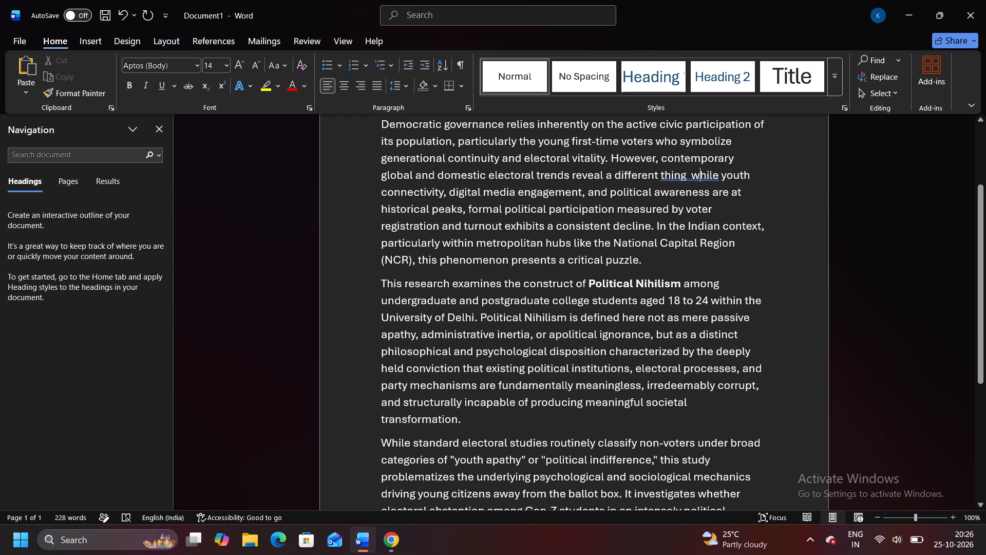
pyautogui.moveTo(719, 177); pyautogui.dragTo(669, 175)
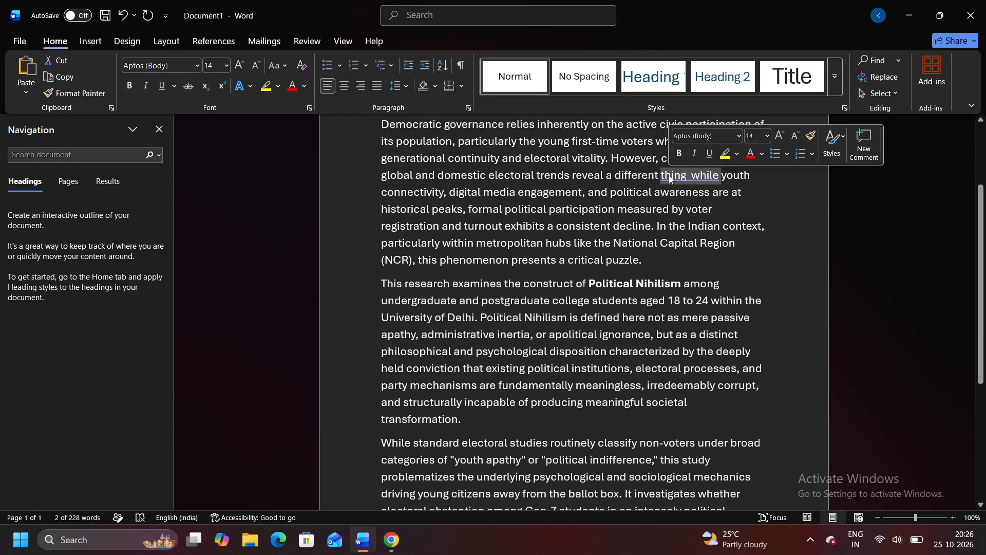
pyautogui.click(673, 180)
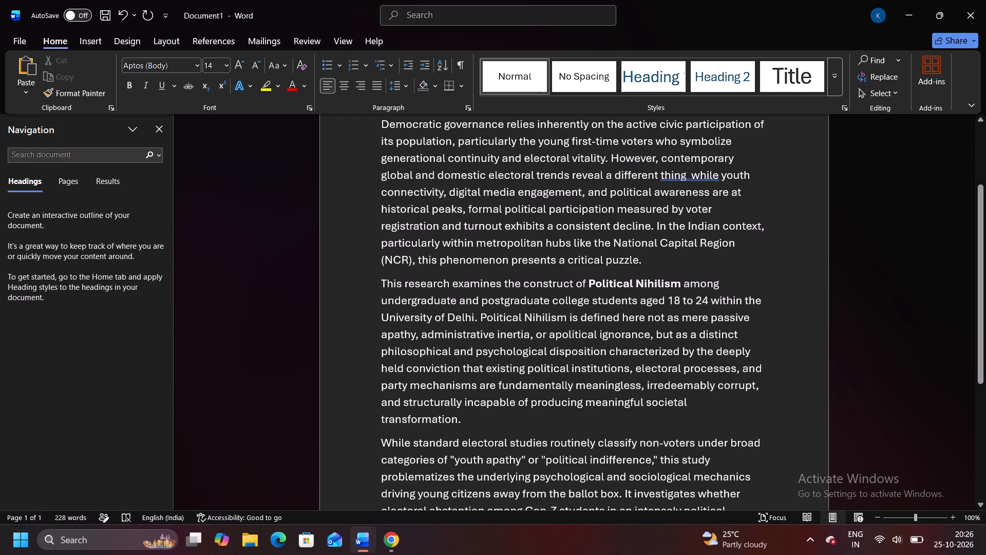
pyautogui.moveTo(720, 178); pyautogui.dragTo(666, 172)
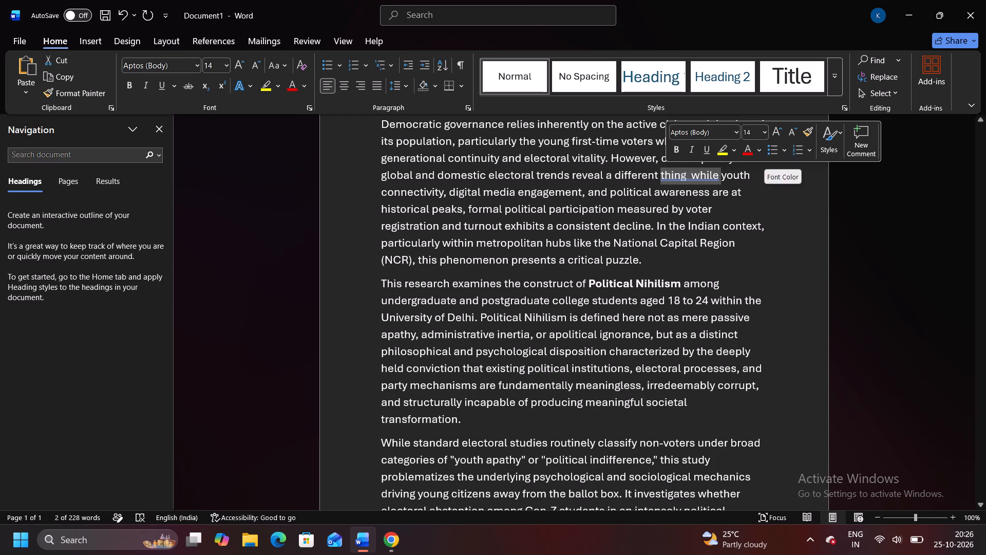
pyautogui.rightClick(691, 178)
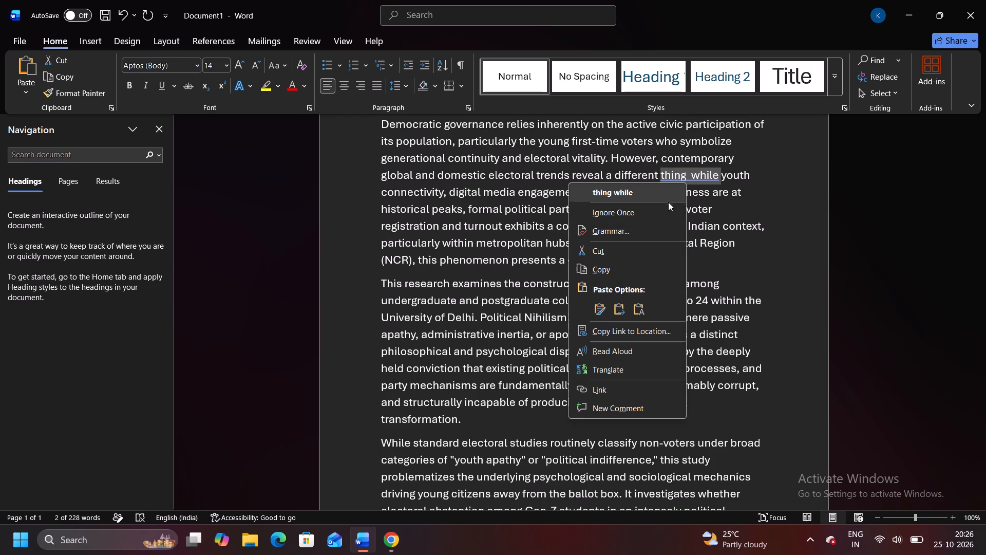
pyautogui.click(644, 232)
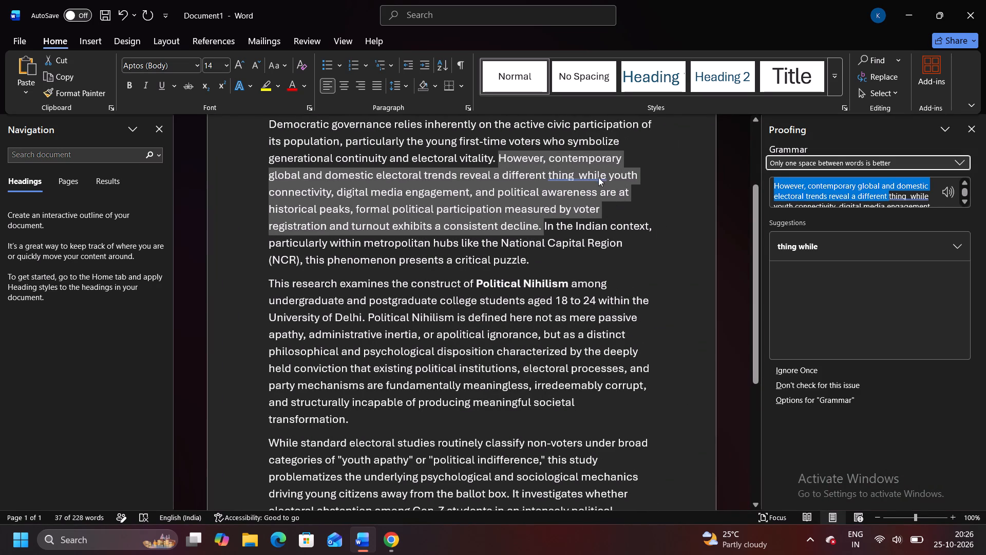
# Delete the extra space between "thing" and "while" in the first paragraph.
pyautogui.click(574, 189)
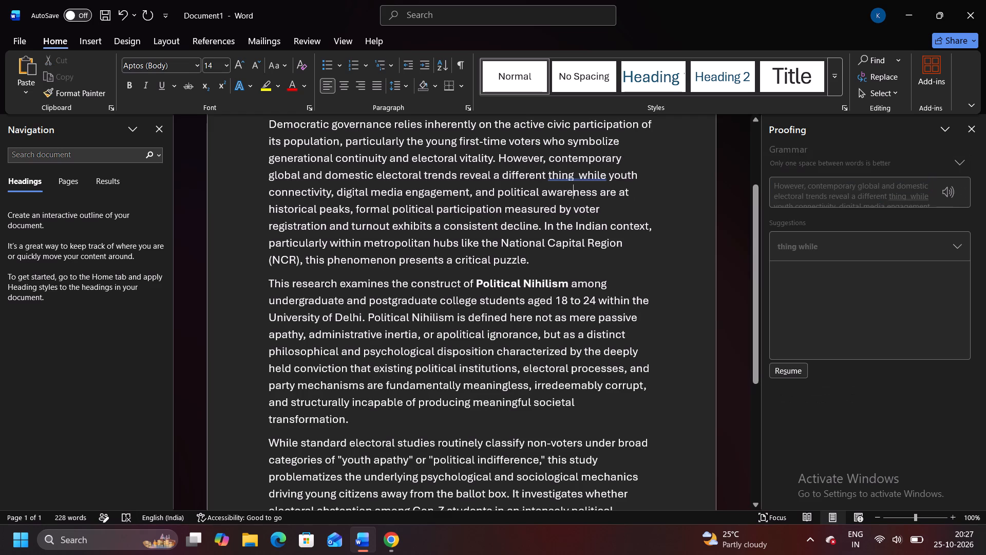
pyautogui.click(577, 177)
pyautogui.press('BackSpace')
pyautogui.press(',')
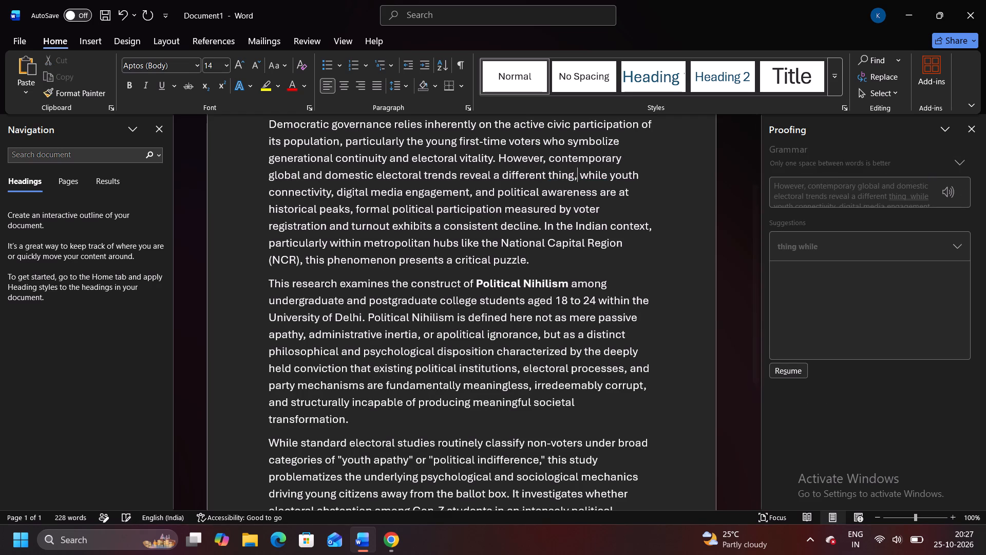
pyautogui.press('BackSpace')
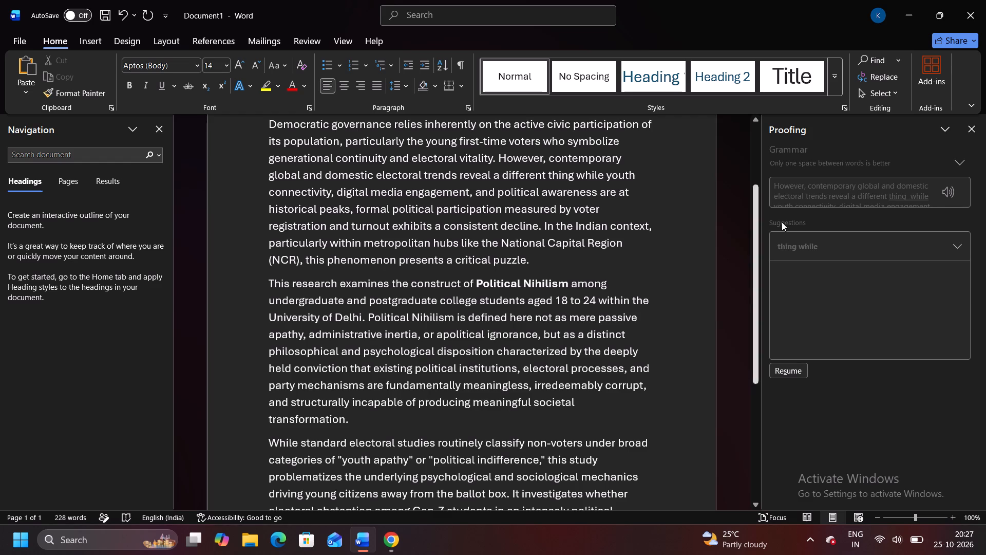
# Close the grammar proofing view.
pyautogui.click(731, 219)
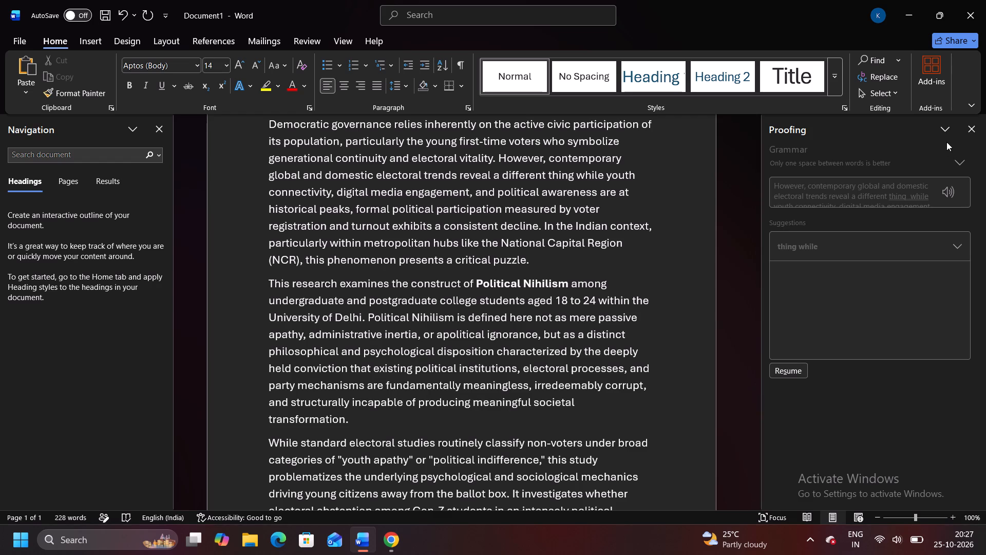
pyautogui.click(975, 133)
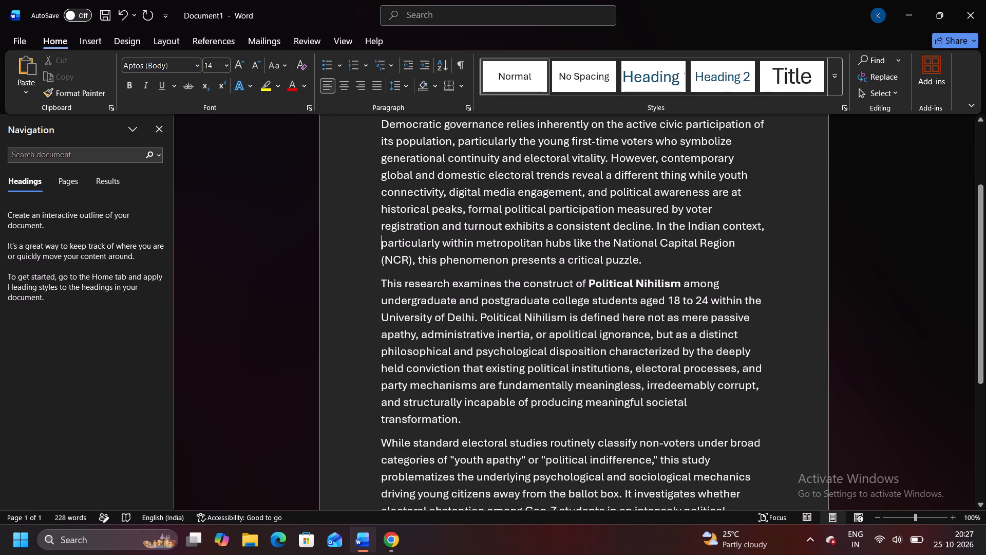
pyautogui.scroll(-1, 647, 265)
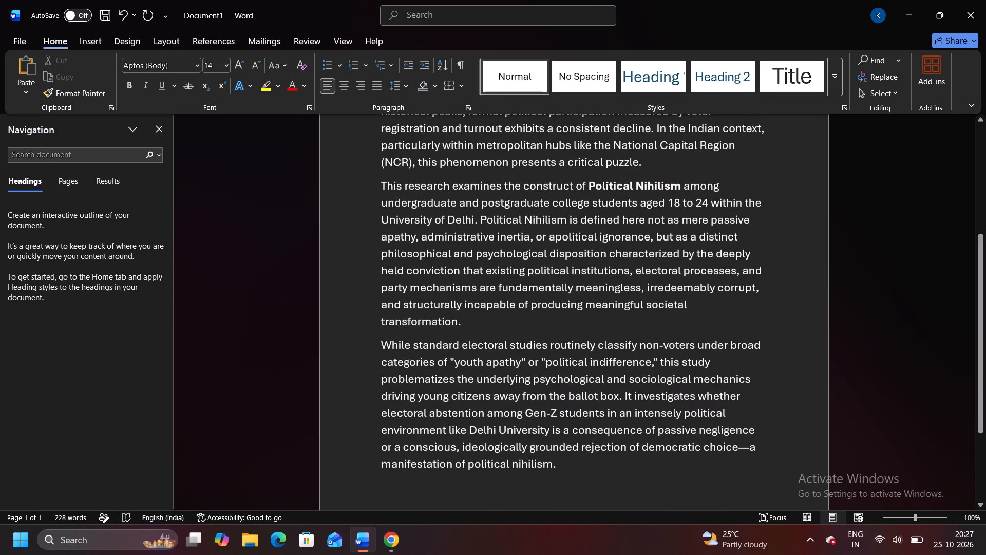
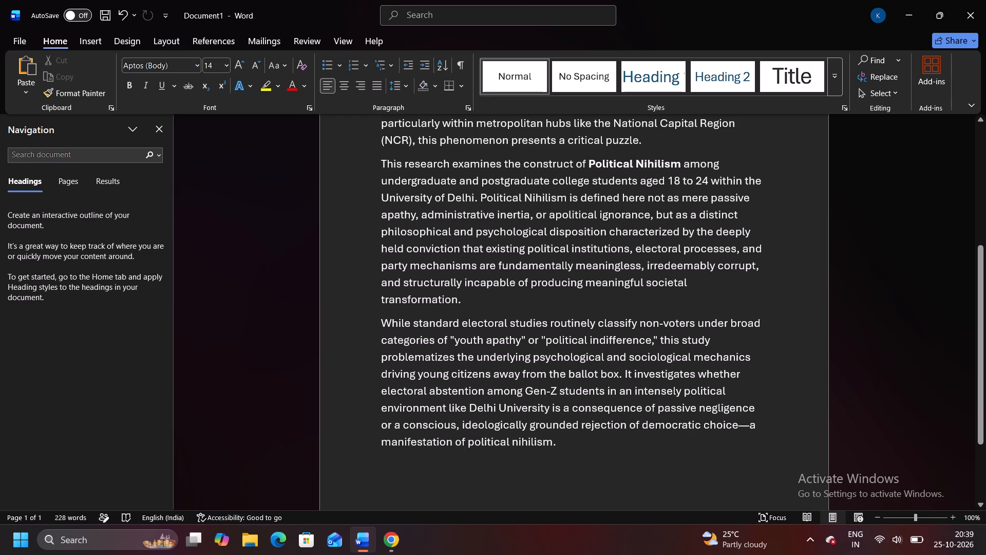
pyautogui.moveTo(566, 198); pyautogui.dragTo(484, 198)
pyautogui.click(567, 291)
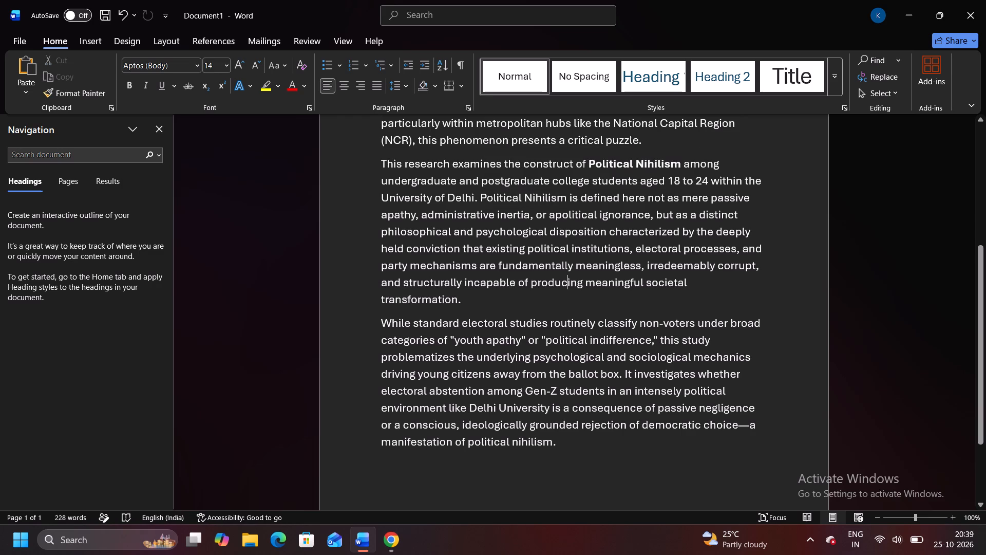
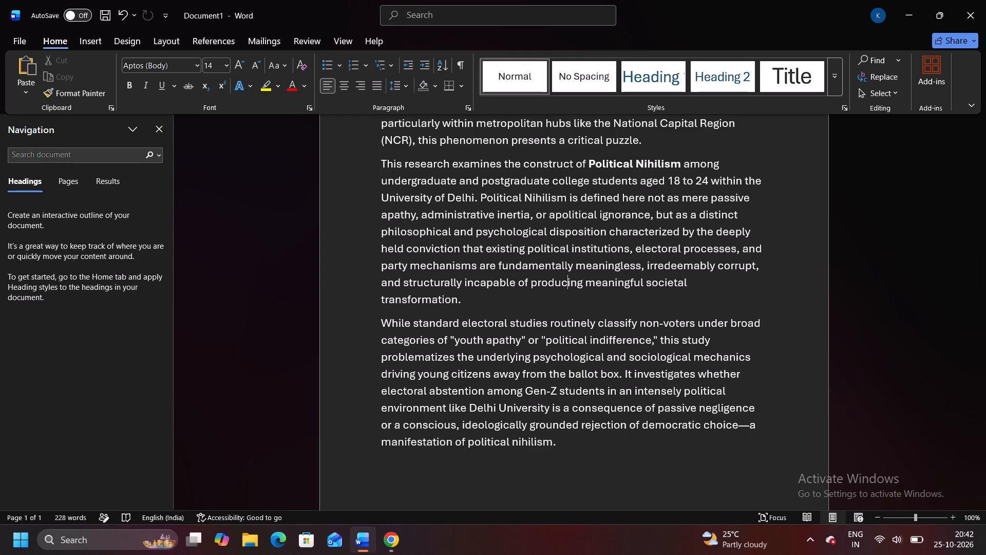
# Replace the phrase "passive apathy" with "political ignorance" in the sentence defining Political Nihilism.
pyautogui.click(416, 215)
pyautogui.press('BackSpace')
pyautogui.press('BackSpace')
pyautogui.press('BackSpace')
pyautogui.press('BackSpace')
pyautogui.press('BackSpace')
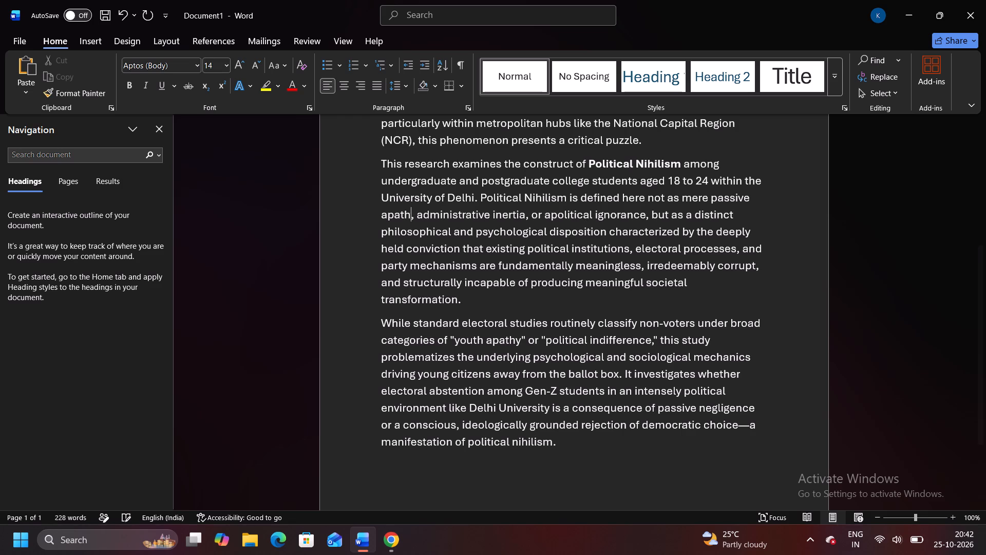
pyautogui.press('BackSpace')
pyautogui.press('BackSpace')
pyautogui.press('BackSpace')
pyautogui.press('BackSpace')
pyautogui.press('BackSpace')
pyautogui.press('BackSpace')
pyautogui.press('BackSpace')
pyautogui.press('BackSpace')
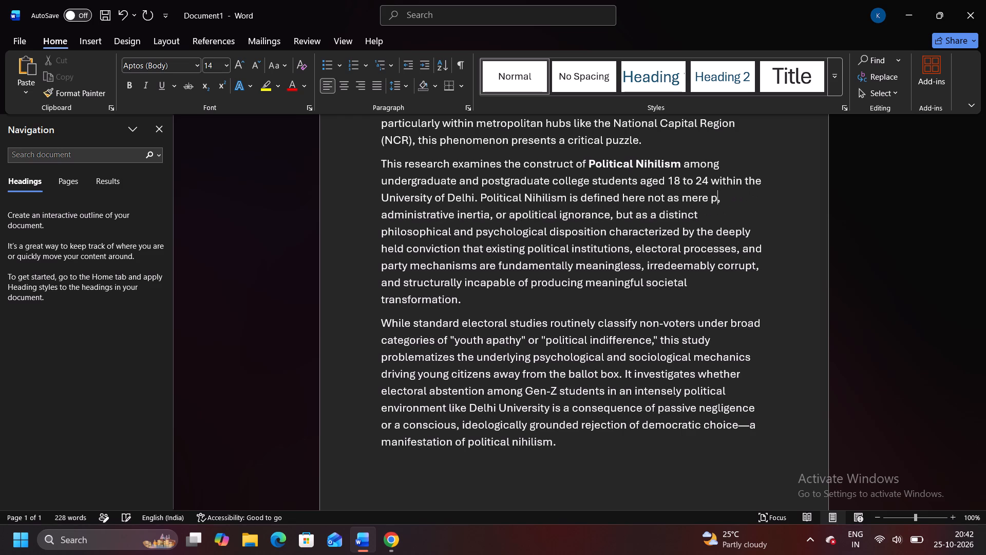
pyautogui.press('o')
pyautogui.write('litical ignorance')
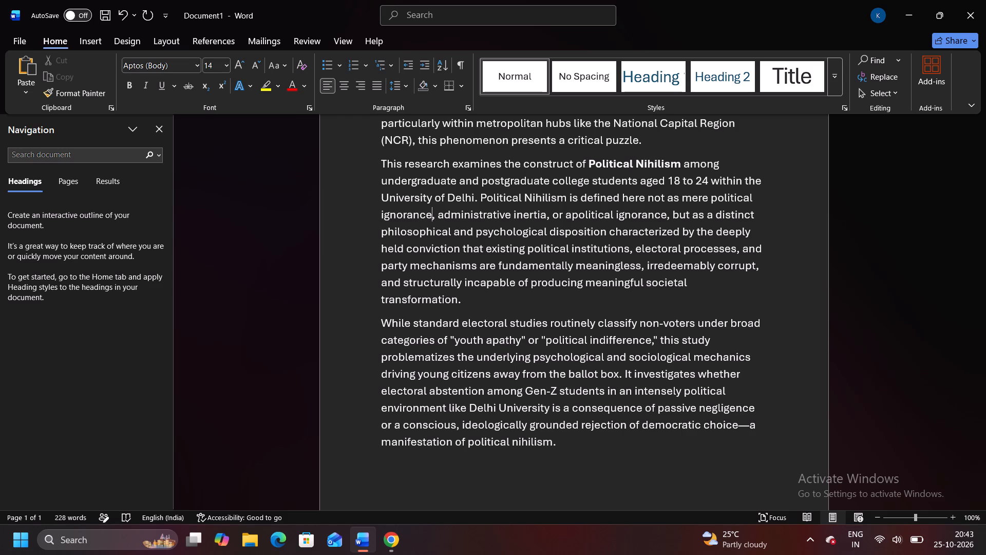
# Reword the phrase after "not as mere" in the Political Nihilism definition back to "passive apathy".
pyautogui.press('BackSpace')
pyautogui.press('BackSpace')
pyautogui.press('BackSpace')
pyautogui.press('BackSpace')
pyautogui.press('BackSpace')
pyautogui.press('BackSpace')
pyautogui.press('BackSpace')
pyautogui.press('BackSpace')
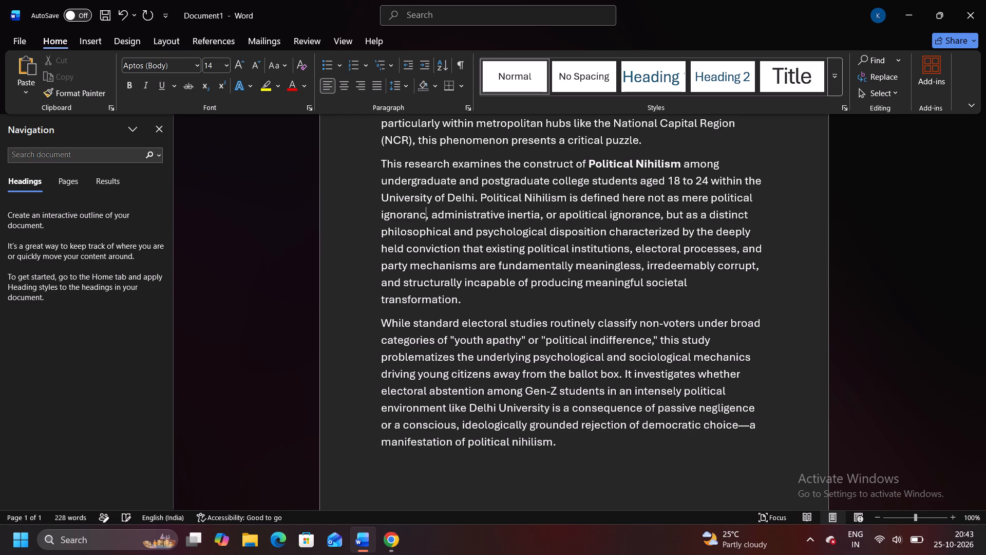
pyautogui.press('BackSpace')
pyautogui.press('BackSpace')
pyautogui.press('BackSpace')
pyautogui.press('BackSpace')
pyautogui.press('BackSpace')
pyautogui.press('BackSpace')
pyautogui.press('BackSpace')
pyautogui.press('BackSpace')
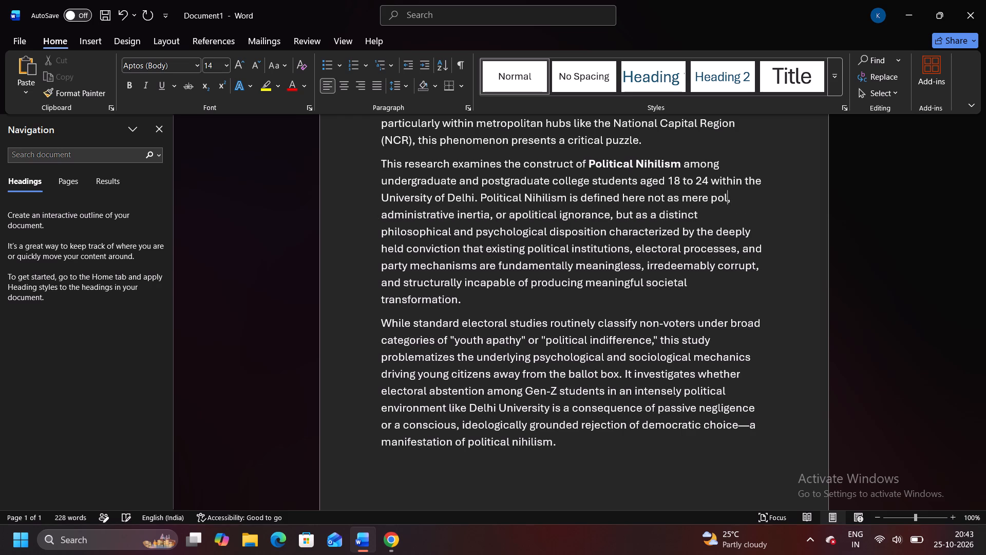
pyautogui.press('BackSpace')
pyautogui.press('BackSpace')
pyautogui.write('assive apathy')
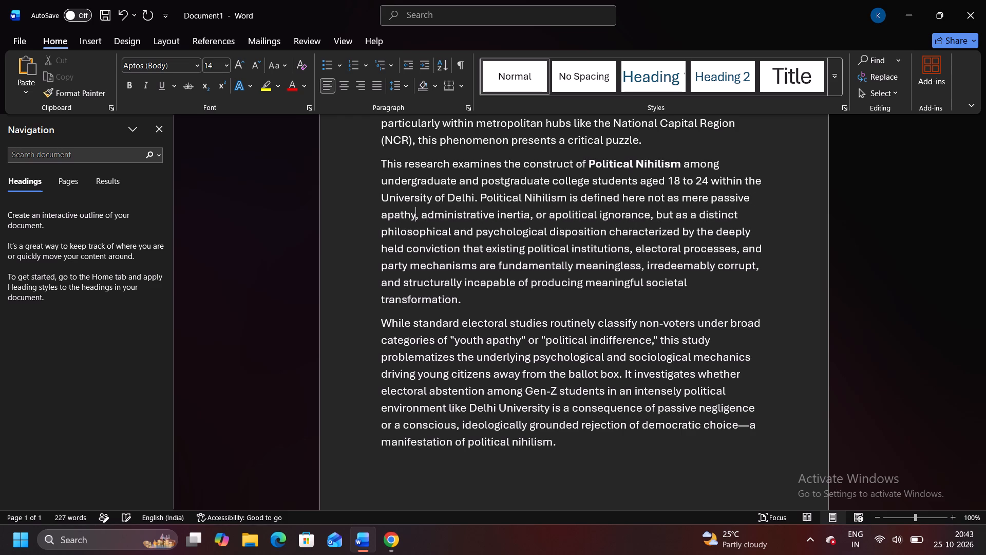
# Change "apolitical ignorance" to "political ignorance" in the Political Nihilism definition.
pyautogui.click(555, 216)
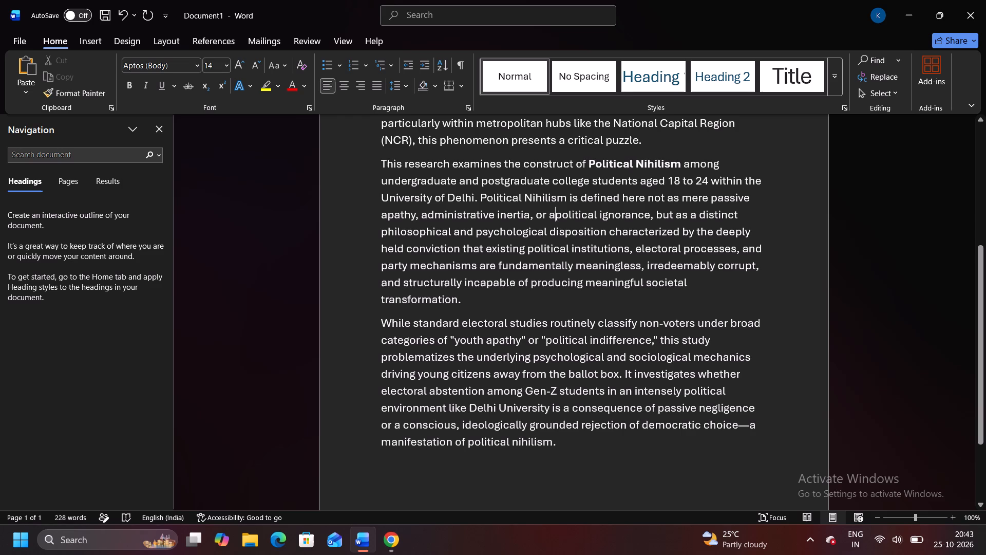
pyautogui.press('BackSpace')
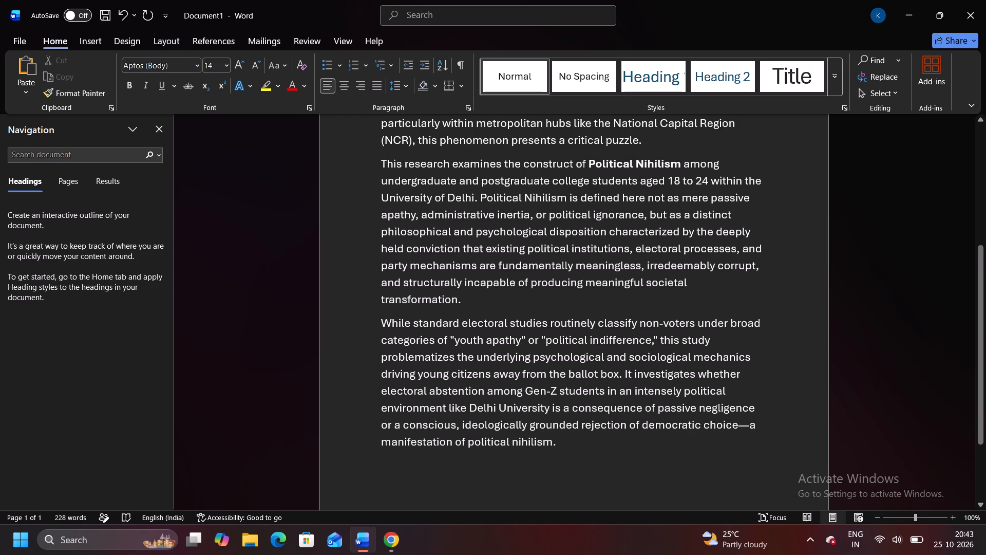
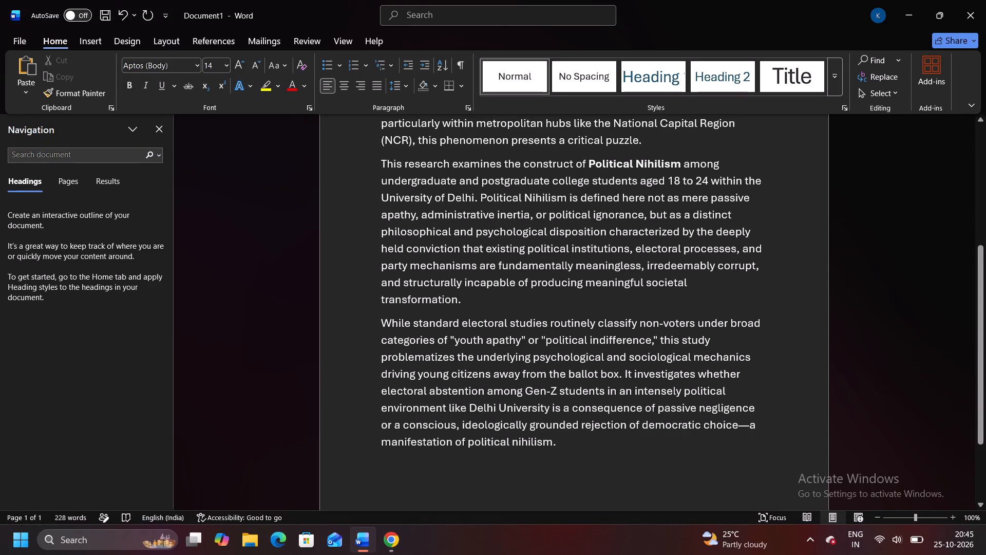
# Delete "and sociological" from the phrase "psychological and sociological mechanics" in the paragraph beginning "While standard electoral studies".
pyautogui.hscroll(1, 604, 285)
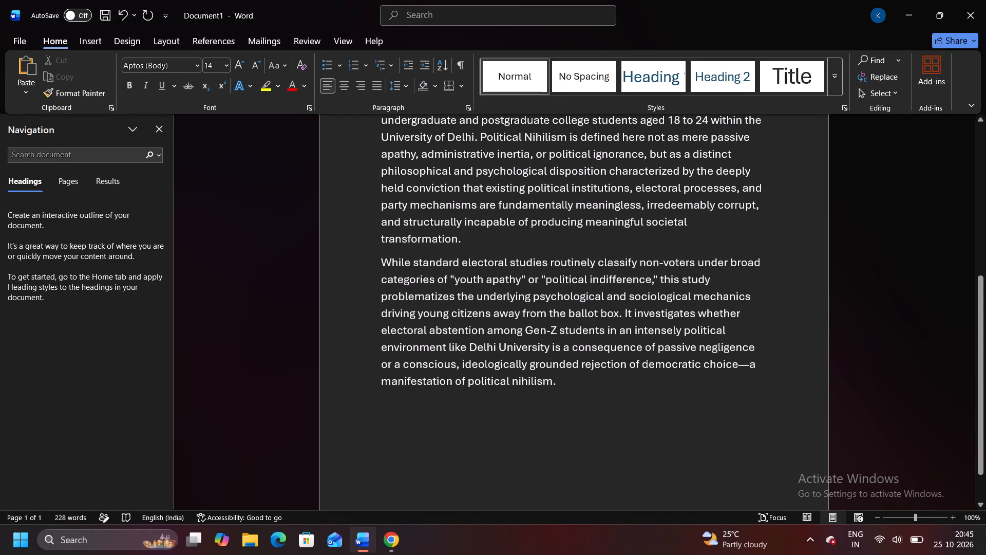
pyautogui.scroll(-1, 604, 285)
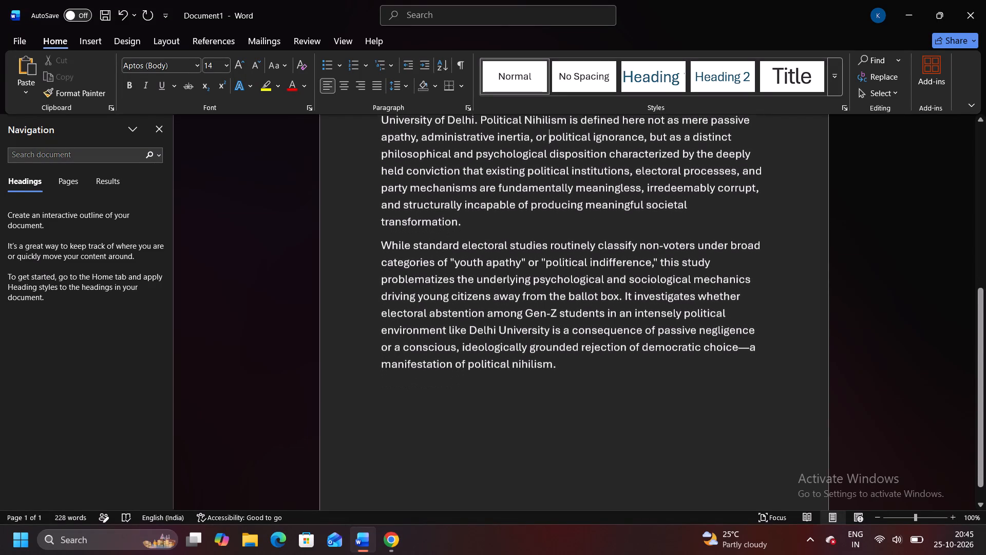
pyautogui.scroll(-3, 604, 285)
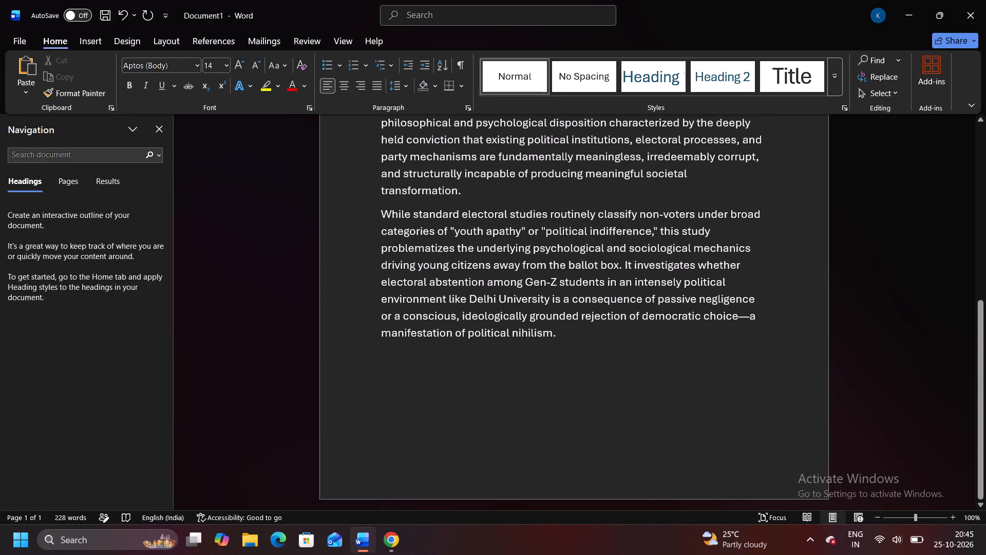
pyautogui.scroll(-1, 604, 285)
pyautogui.click(691, 243)
pyautogui.press('BackSpace')
pyautogui.press('BackSpace')
pyautogui.press('BackSpace')
pyautogui.press('BackSpace')
pyautogui.press('BackSpace')
pyautogui.press('BackSpace')
pyautogui.press('BackSpace')
pyautogui.press('BackSpace')
pyautogui.press('BackSpace')
pyautogui.press('BackSpace')
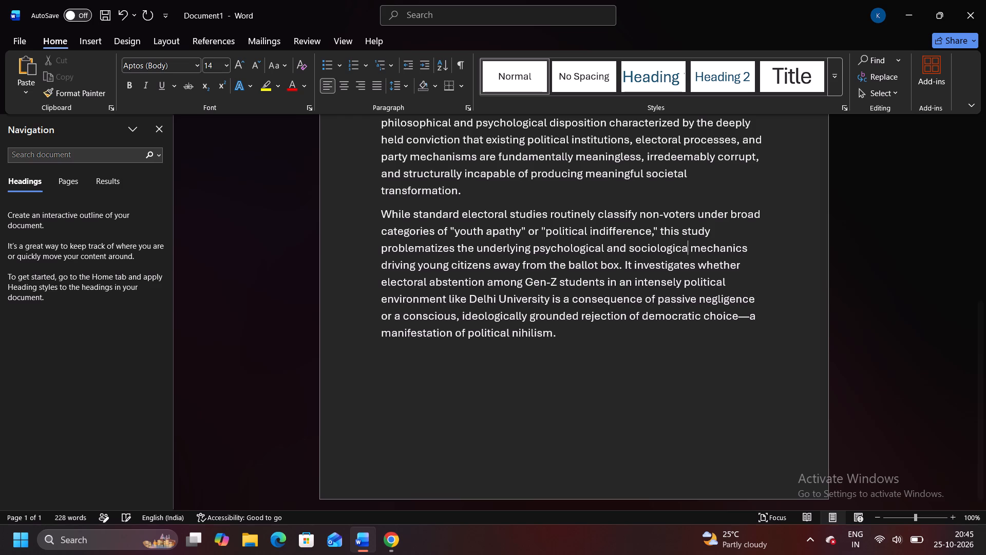
pyautogui.press('BackSpace')
pyautogui.press('BackSpace')
pyautogui.press('BackSpace')
pyautogui.press('BackSpace')
pyautogui.press('BackSpace')
pyautogui.press('BackSpace')
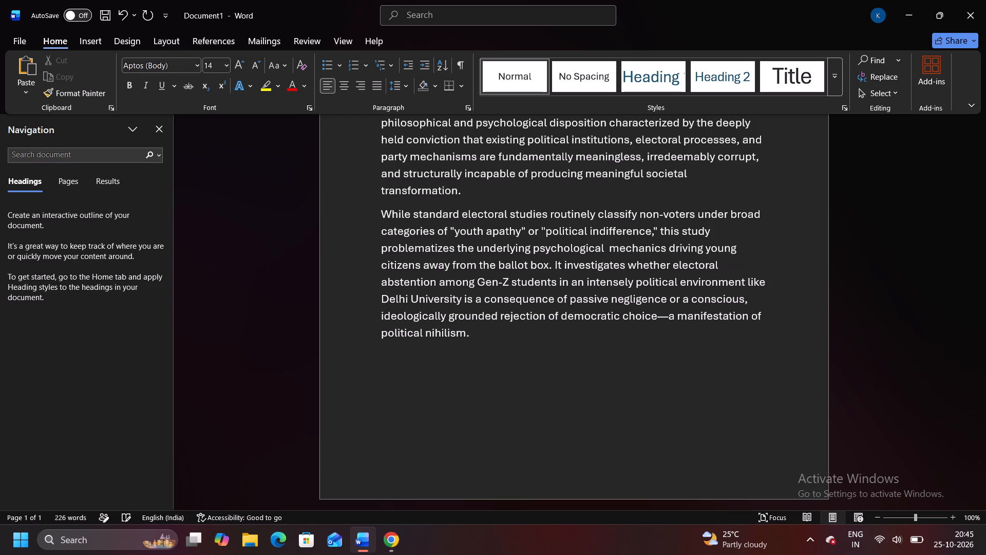
pyautogui.press('BackSpace')
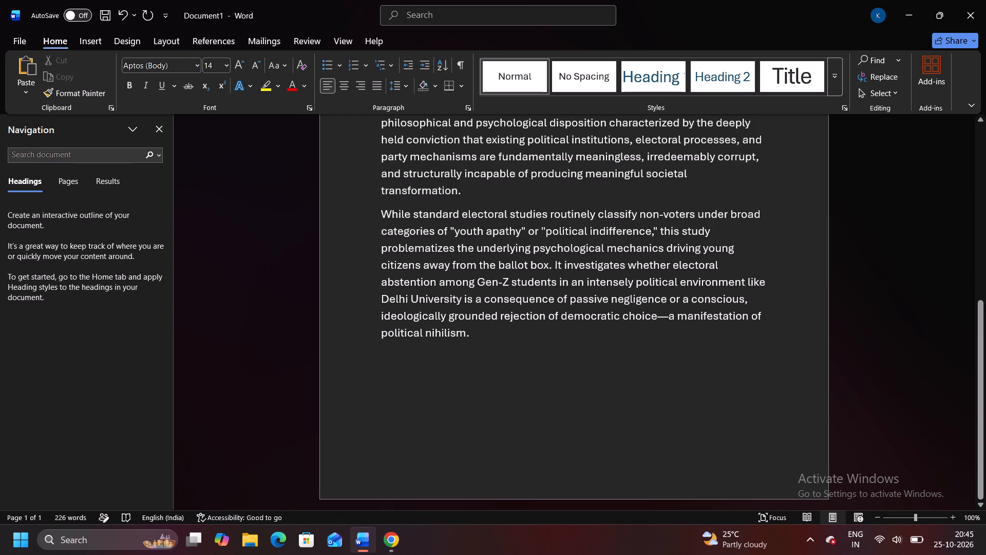
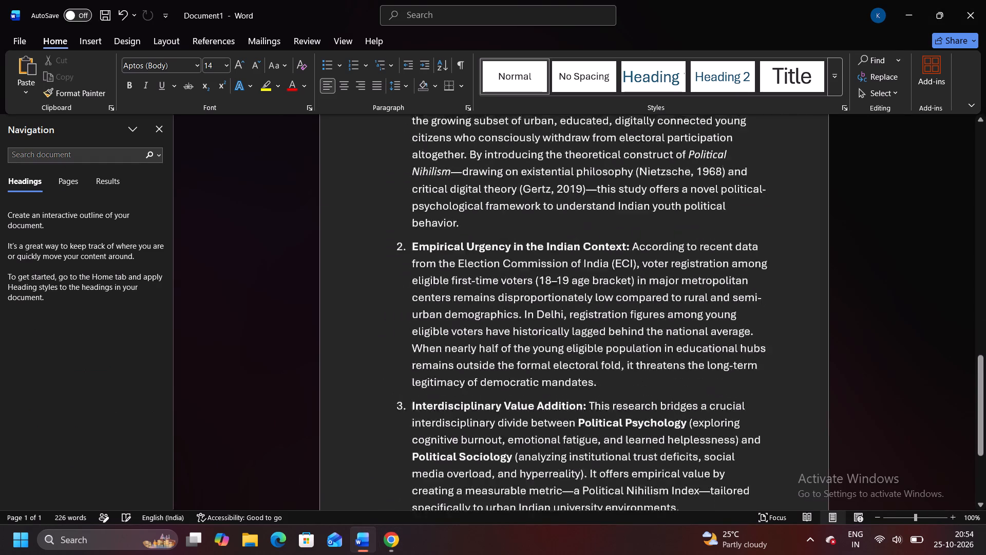
# Insert four blank lines before the heading "1.2 Why: Statement of Relevance and Value Addition" so the section starts at the top of page two.
pyautogui.scroll(1, 486, 354)
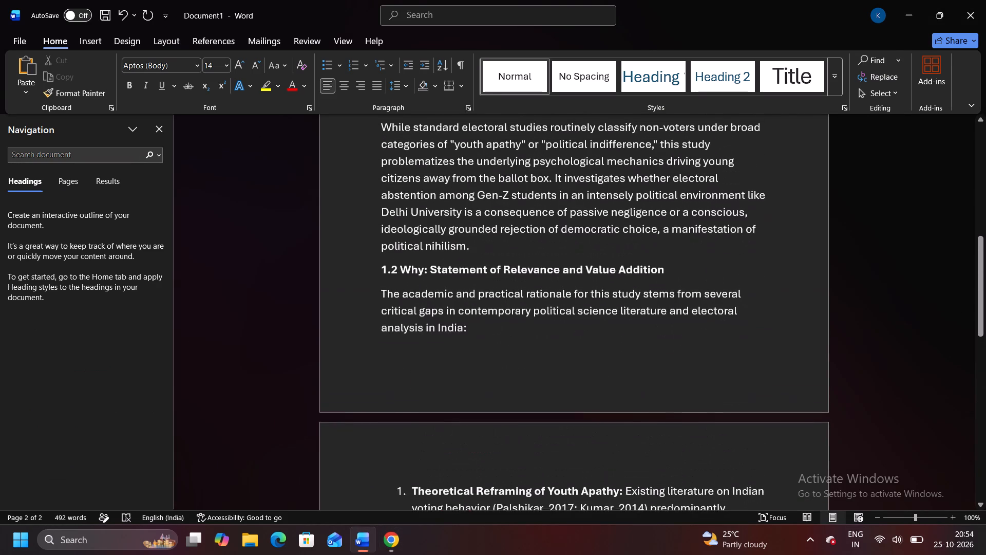
pyautogui.scroll(2, 486, 354)
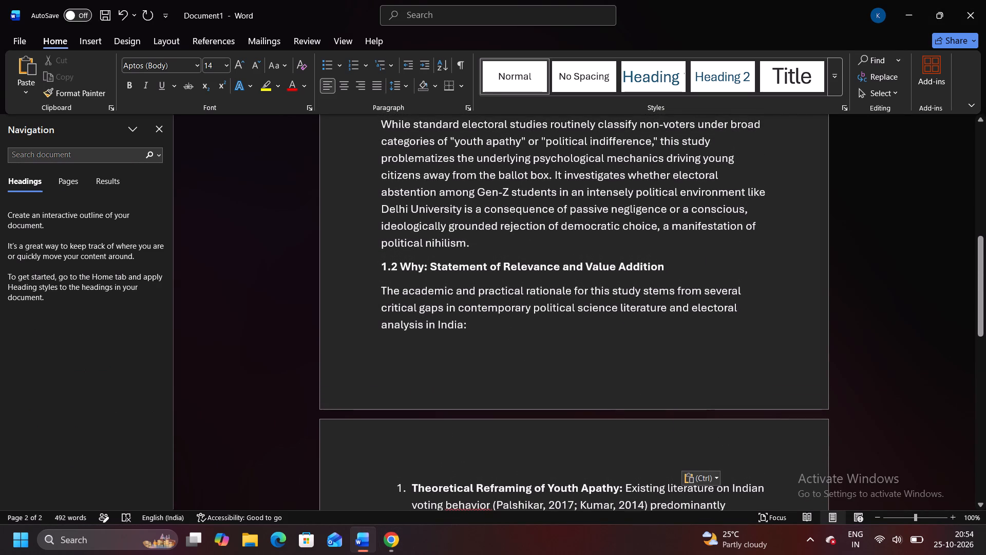
pyautogui.click(376, 267)
pyautogui.press('Return')
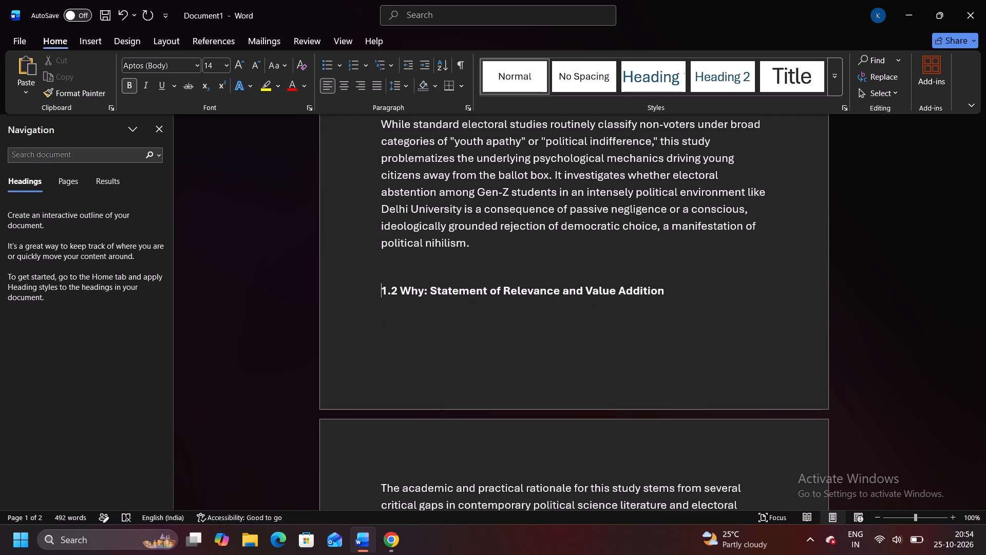
pyautogui.press('Return')
pyautogui.press('Return')
pyautogui.press('Return')
pyautogui.press('Return')
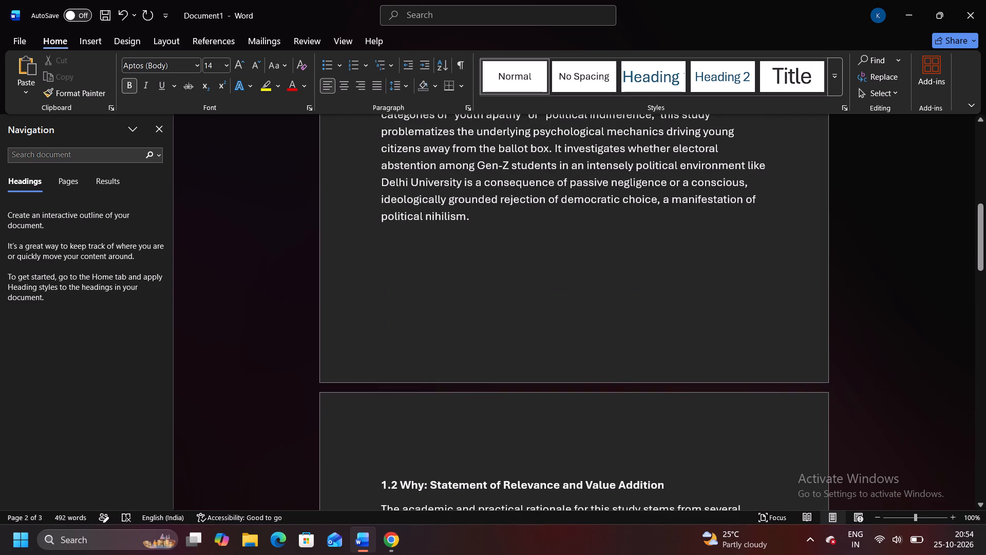
pyautogui.press('BackSpace')
pyautogui.press('BackSpace')
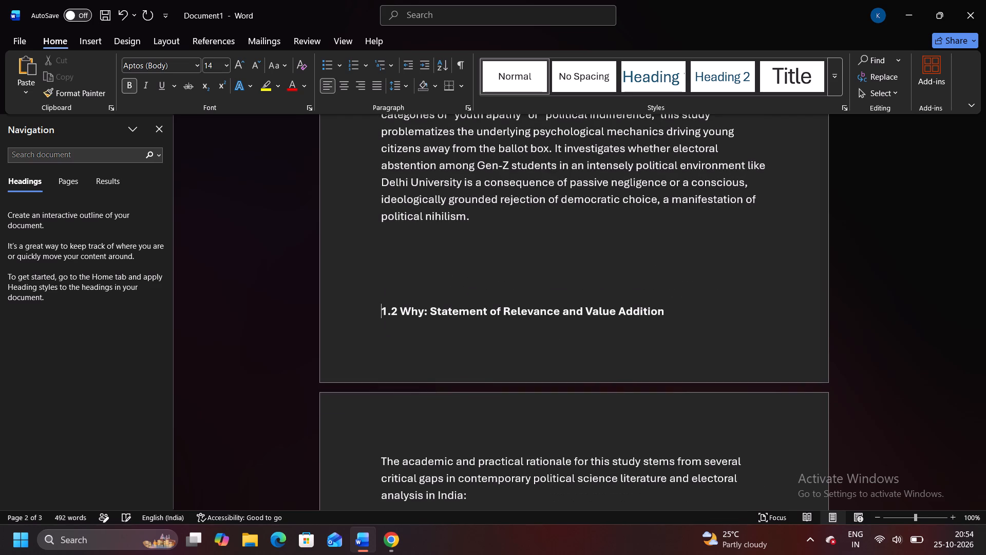
pyautogui.press('BackSpace')
pyautogui.press('BackSpace')
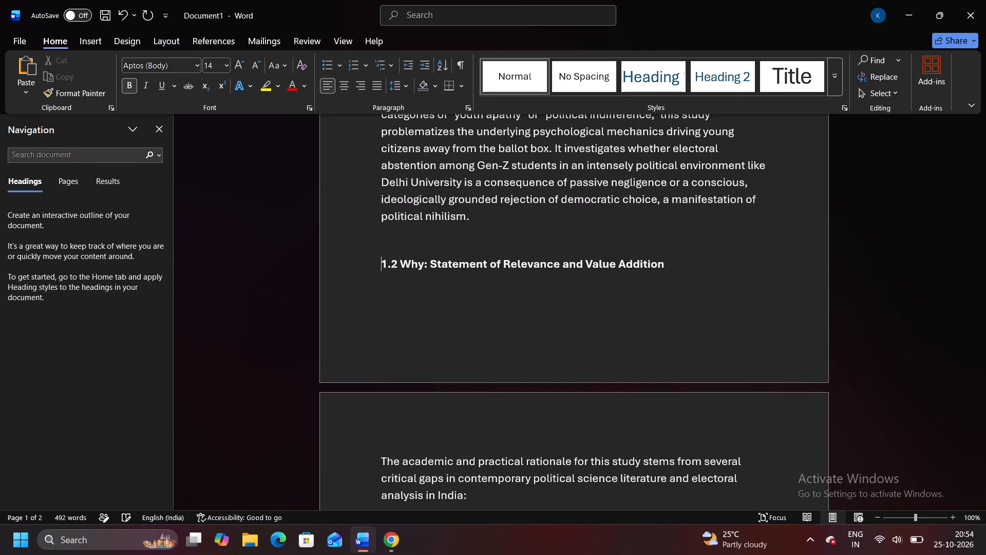
pyautogui.press('Return')
pyautogui.press('Return')
pyautogui.press('Return')
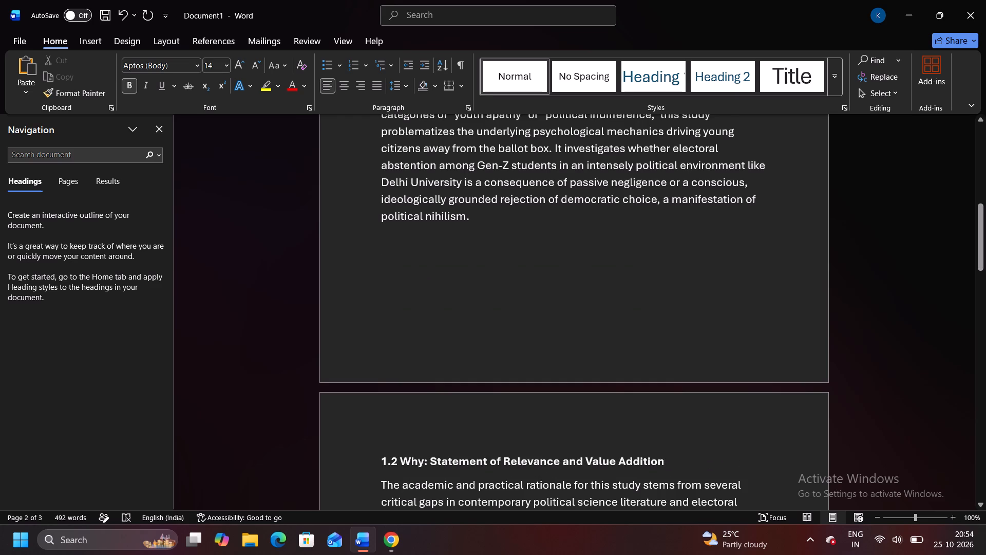
pyautogui.scroll(5, 431, 275)
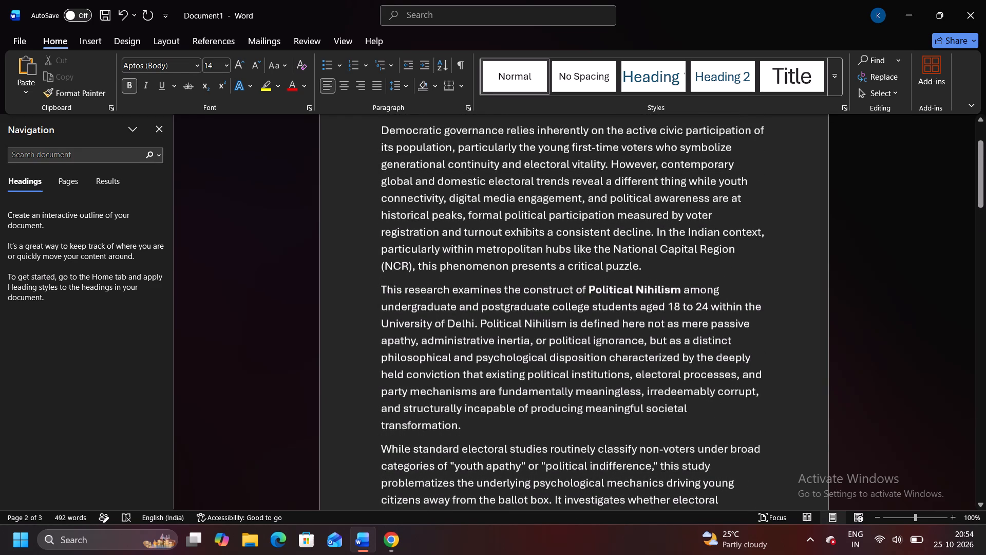
pyautogui.scroll(-2, 431, 275)
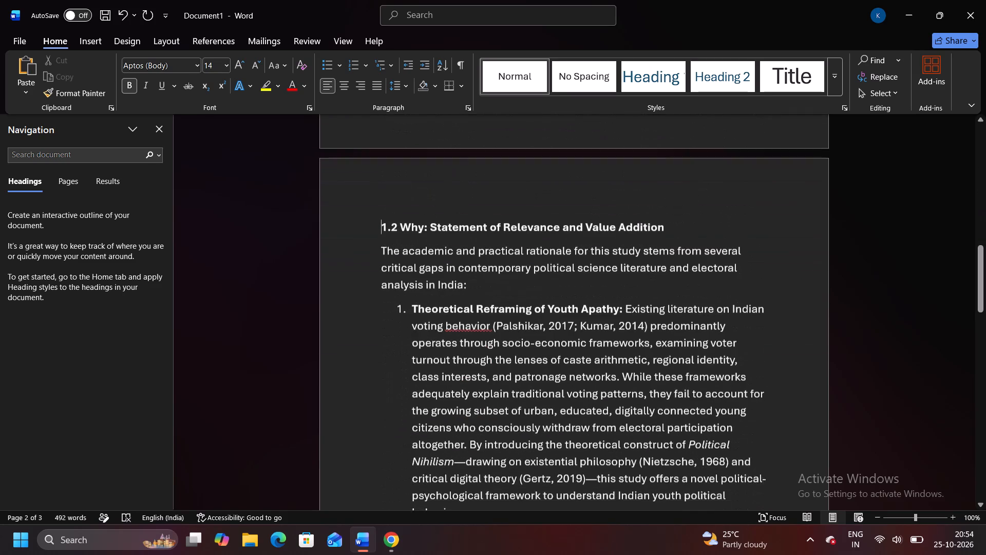
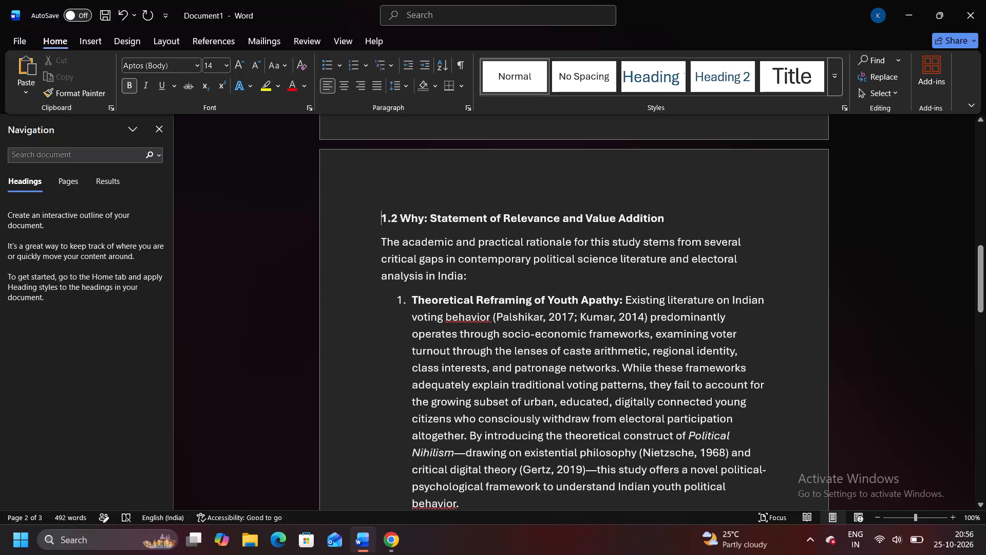
# Replace the flagged word "behavior" after "voting" in the first numbered point of section 1.2 with the spelling suggestion "behaviours".
pyautogui.moveTo(490, 319); pyautogui.dragTo(488, 319)
pyautogui.moveTo(488, 319); pyautogui.dragTo(444, 317)
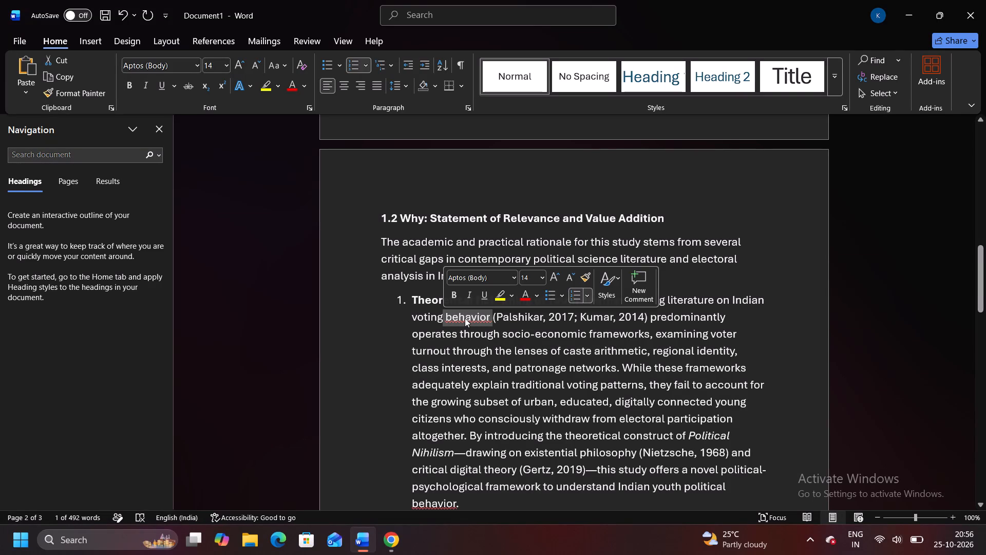
pyautogui.rightClick(465, 318)
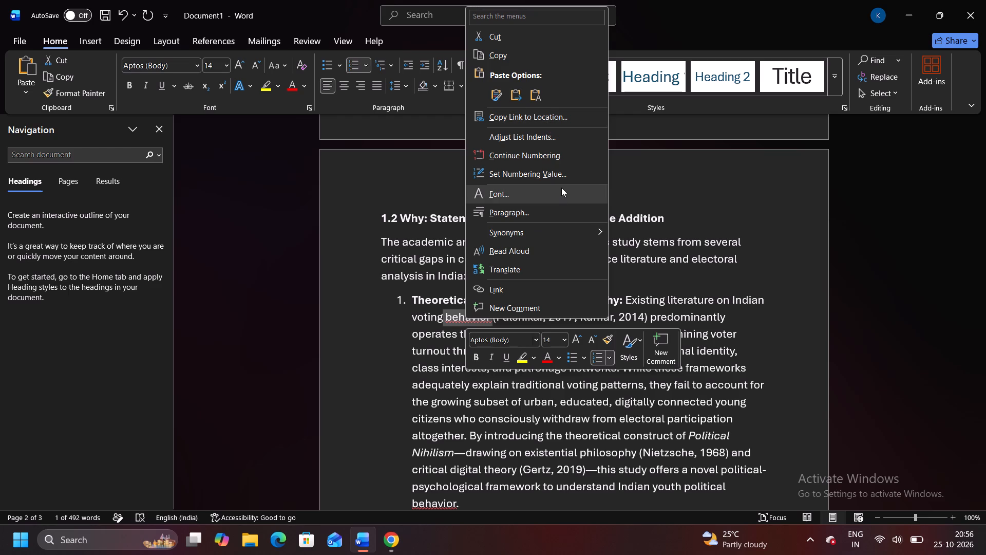
pyautogui.click(464, 320)
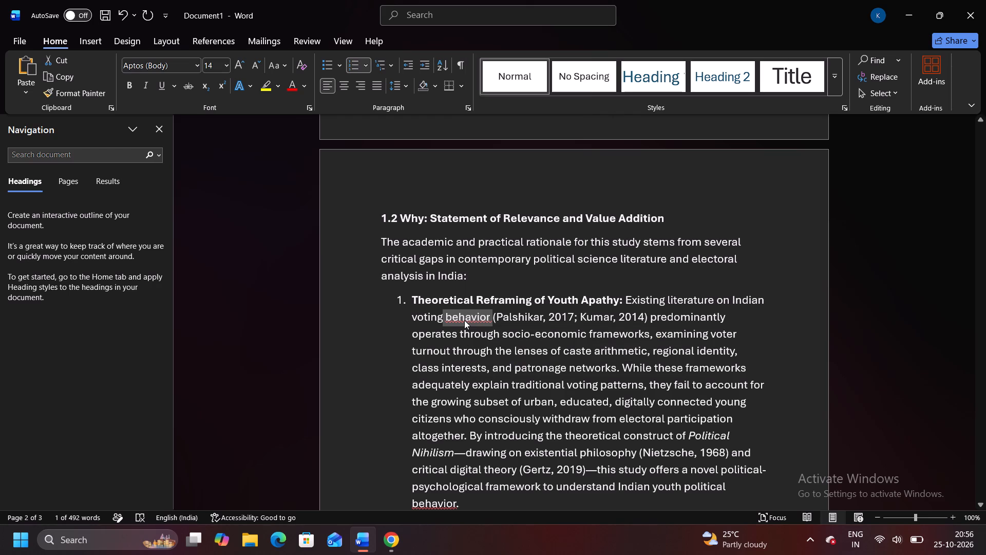
pyautogui.click(464, 320)
pyautogui.doubleClick(464, 320)
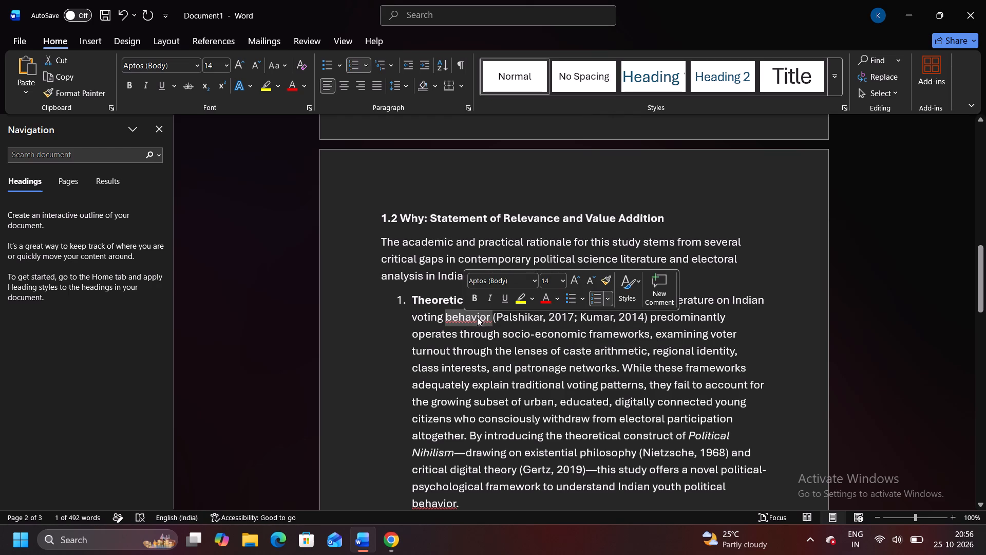
pyautogui.click(473, 320)
pyautogui.click(473, 320)
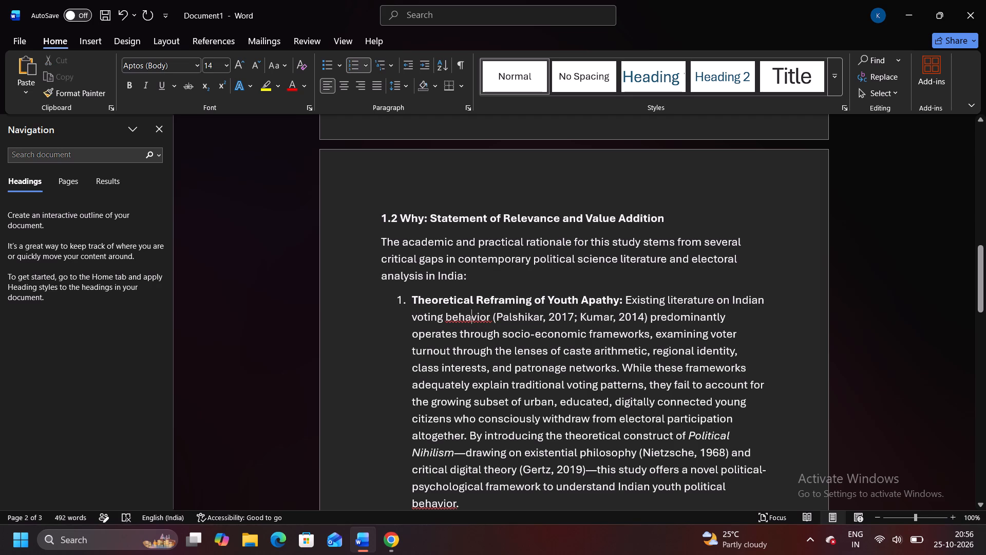
pyautogui.rightClick(475, 319)
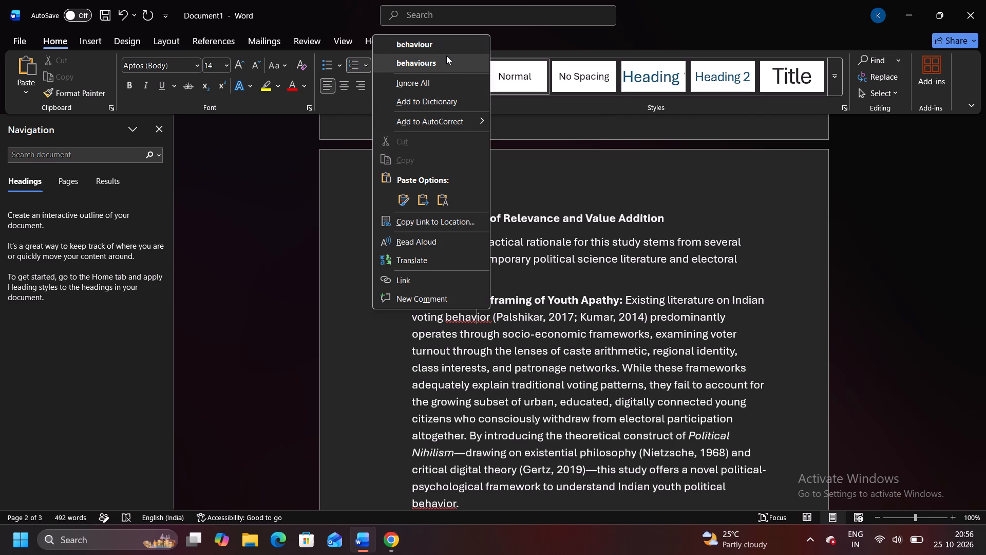
pyautogui.click(438, 68)
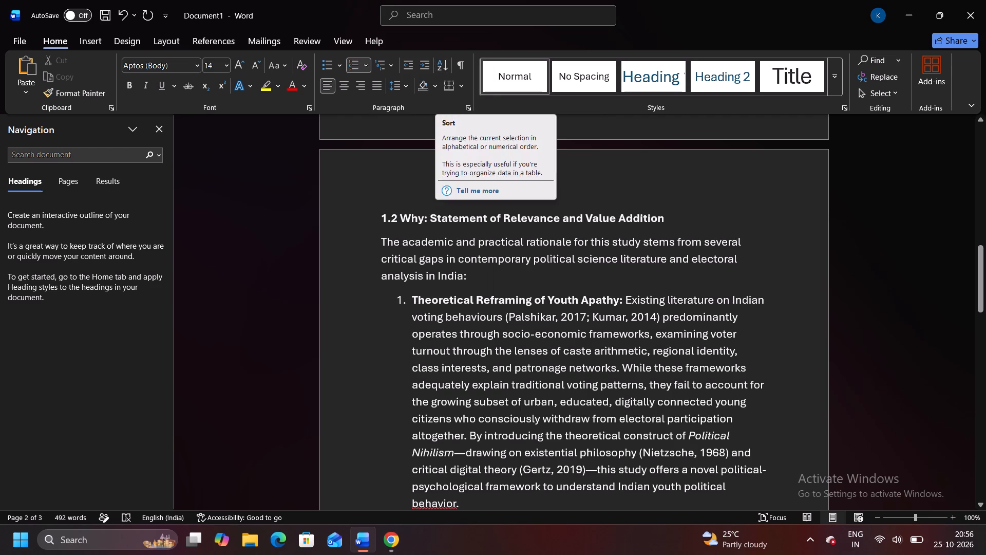
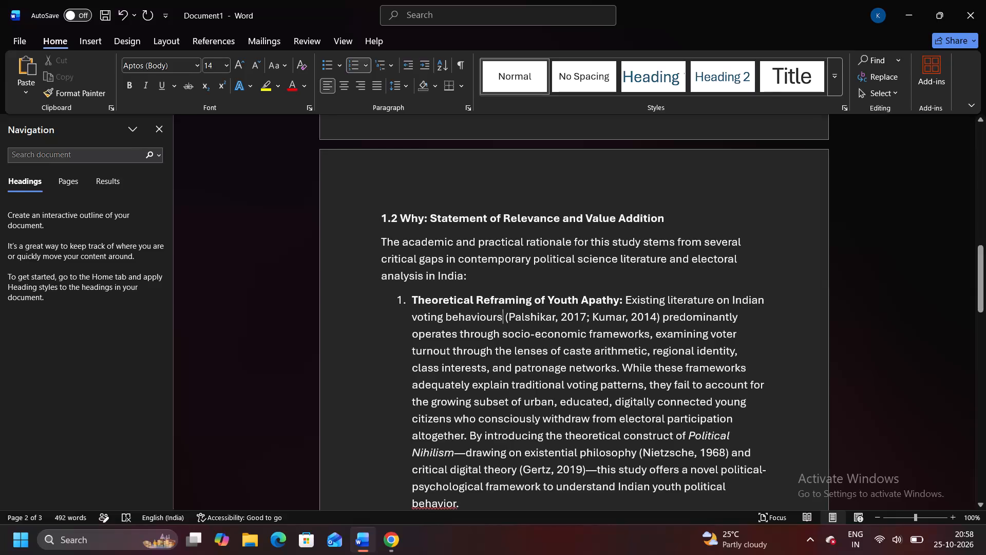
# Delete the "1.2 Why:" prefix from the "Statement of Relevance and Value Addition" heading.
pyautogui.scroll(6, 536, 230)
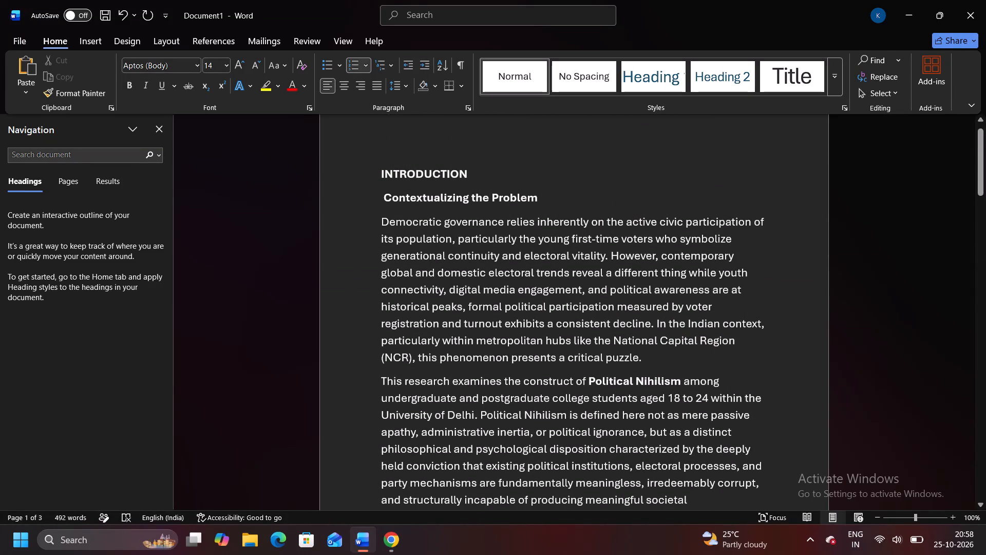
pyautogui.scroll(-4, 536, 230)
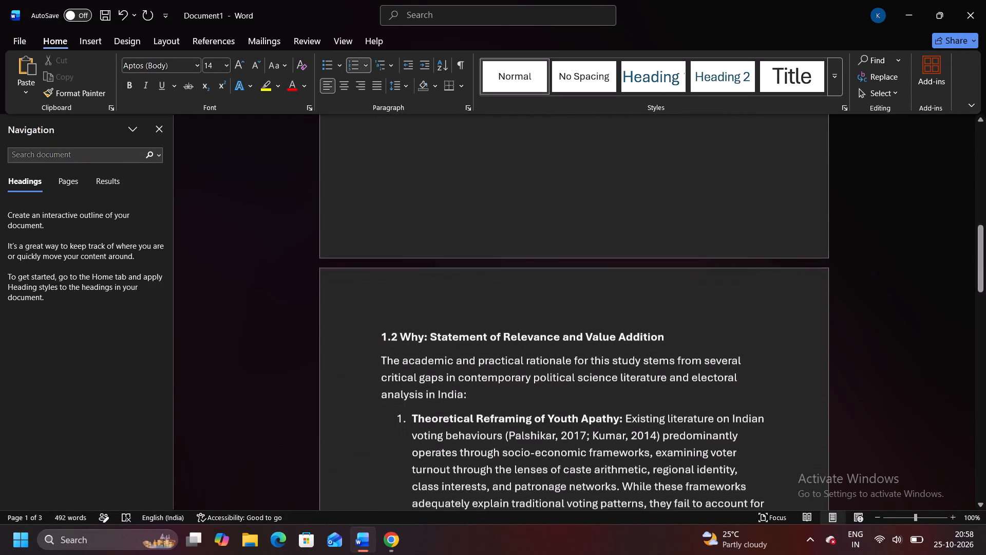
pyautogui.scroll(-2, 536, 230)
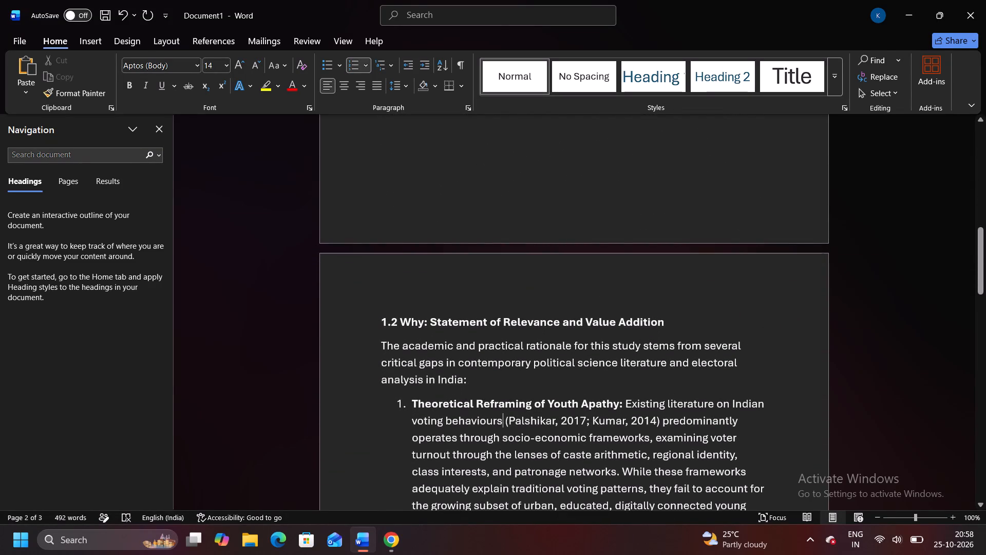
pyautogui.click(427, 323)
pyautogui.press('BackSpace')
pyautogui.press('BackSpace')
pyautogui.press('BackSpace')
pyautogui.press('BackSpace')
pyautogui.press('BackSpace')
pyautogui.press('BackSpace')
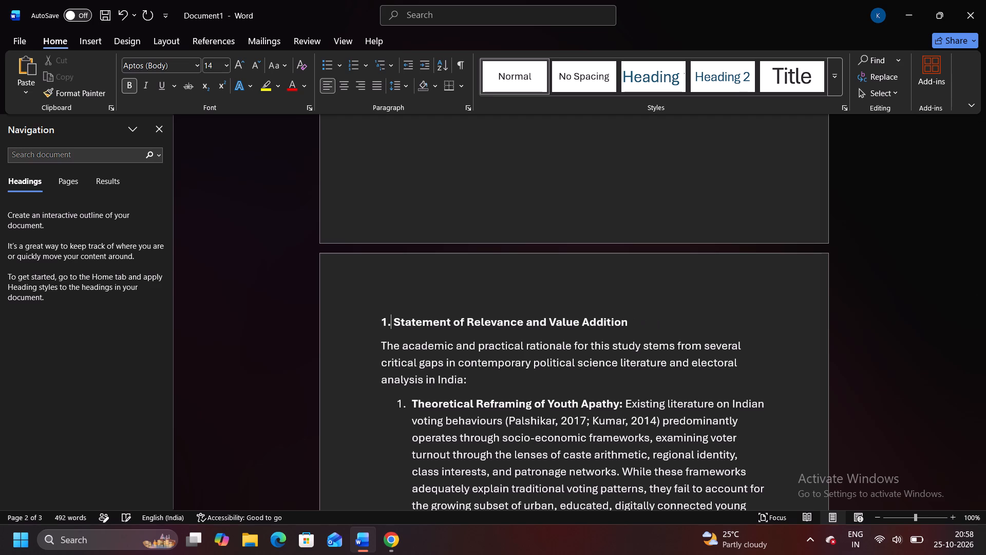
pyautogui.press('BackSpace')
pyautogui.press('BackSpace')
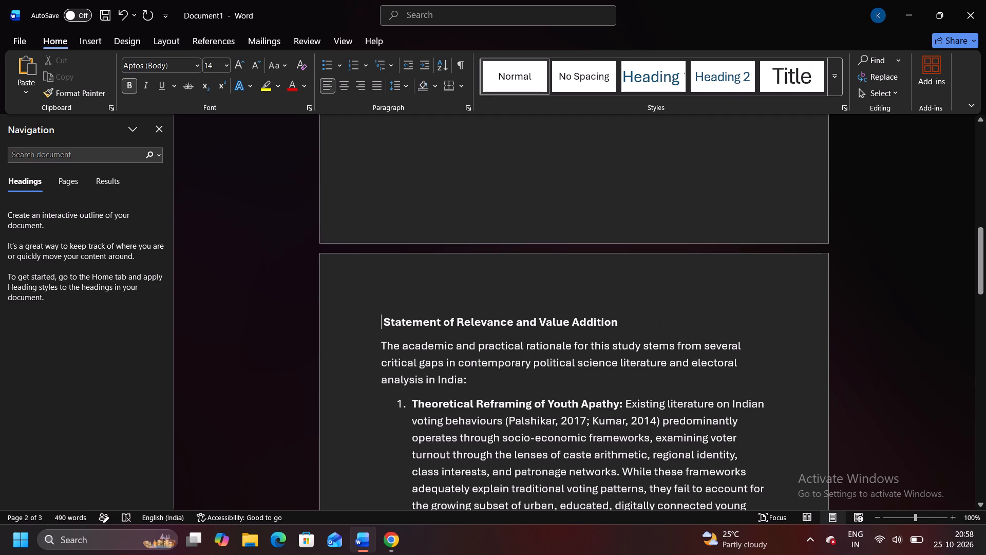
# Remove the "Theoretical Reframing of Youth Apathy:" label and its list numbering, leaving the first point as a plain unindented paragraph.
pyautogui.scroll(-1, 440, 402)
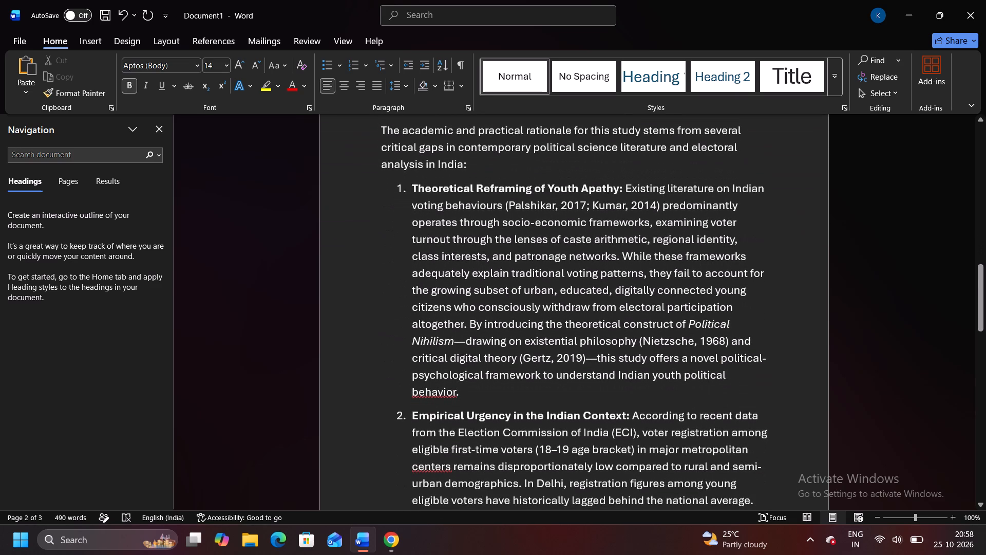
pyautogui.scroll(-1, 440, 402)
pyautogui.scroll(1, 440, 402)
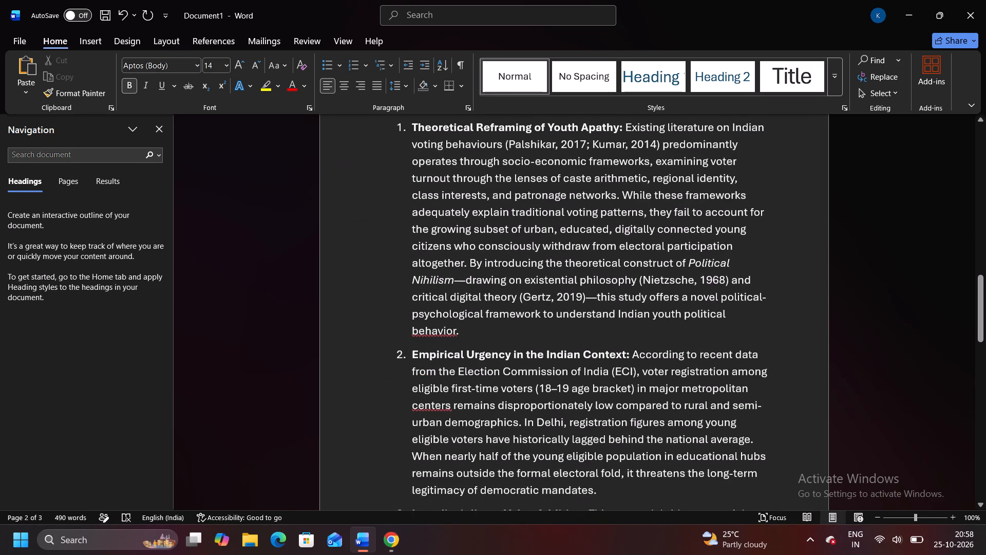
pyautogui.scroll(1, 440, 402)
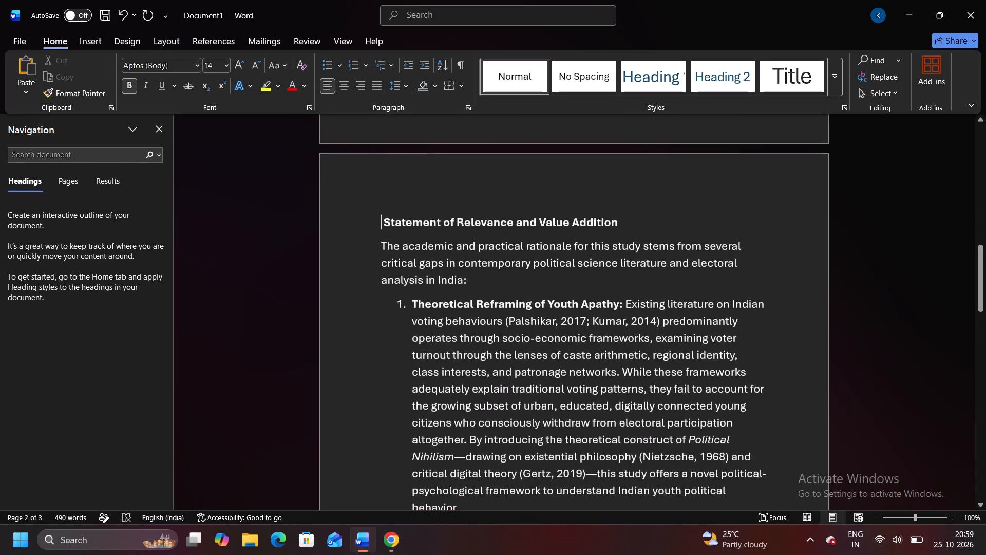
pyautogui.click(623, 309)
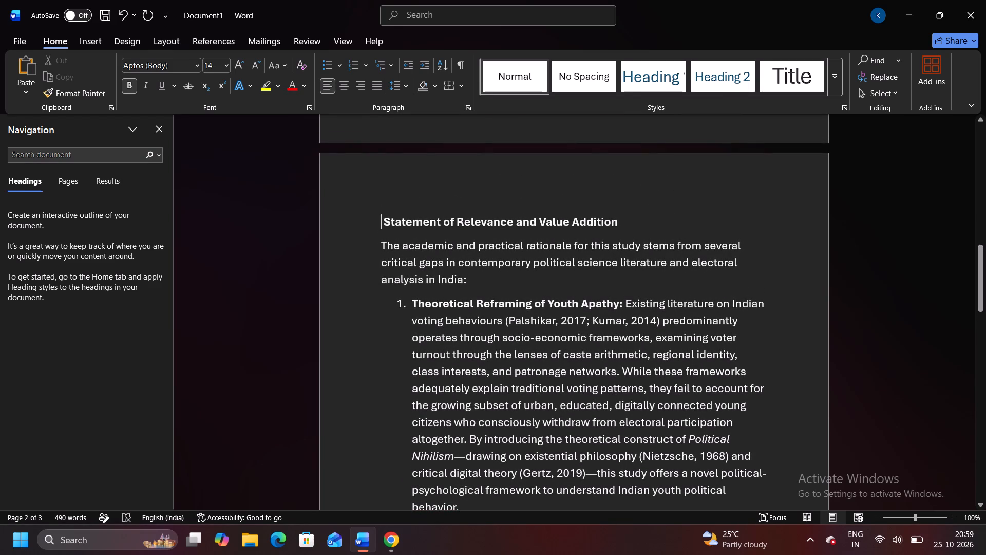
pyautogui.press('BackSpace')
pyautogui.press('BackSpace')
pyautogui.press('BackSpace')
pyautogui.press('BackSpace')
pyautogui.press('BackSpace')
pyautogui.press('BackSpace')
pyautogui.press('BackSpace')
pyautogui.press('BackSpace')
pyautogui.press('BackSpace')
pyautogui.press('BackSpace')
pyautogui.press('BackSpace')
pyautogui.press('BackSpace')
pyautogui.press('BackSpace')
pyautogui.press('BackSpace')
pyautogui.press('BackSpace')
pyautogui.press('BackSpace')
pyautogui.press('BackSpace')
pyautogui.press('BackSpace')
pyautogui.press('BackSpace')
pyautogui.press('BackSpace')
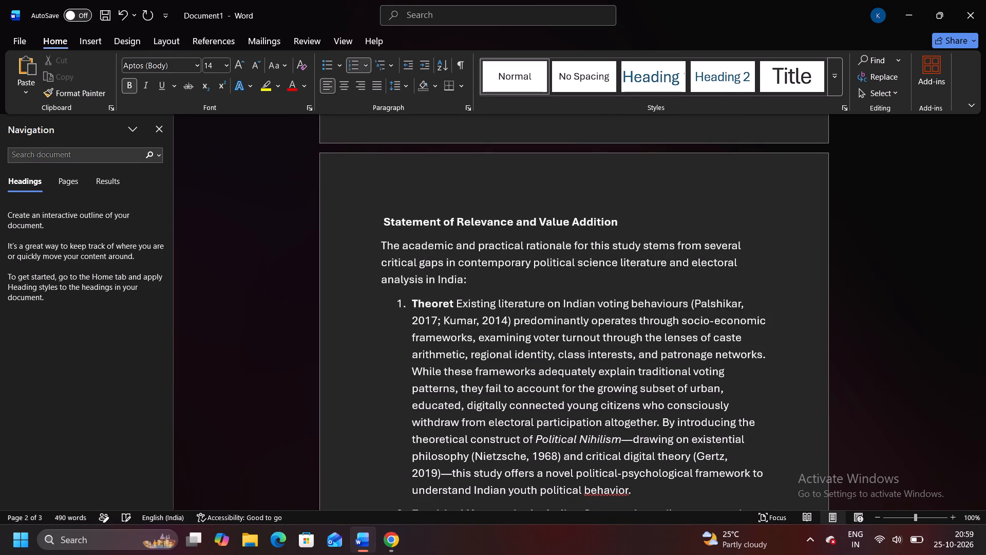
pyautogui.press('BackSpace')
pyautogui.press('BackSpace')
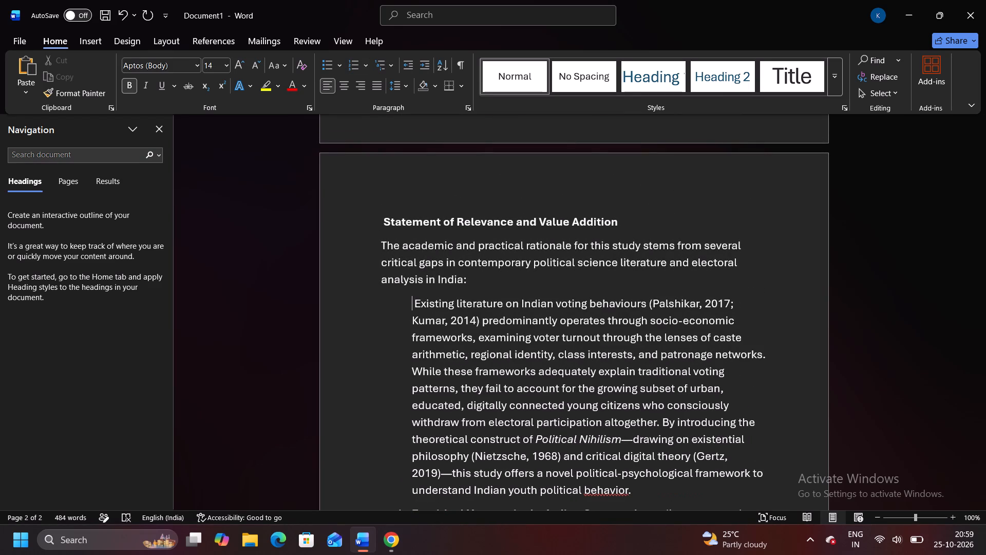
pyautogui.press('BackSpace')
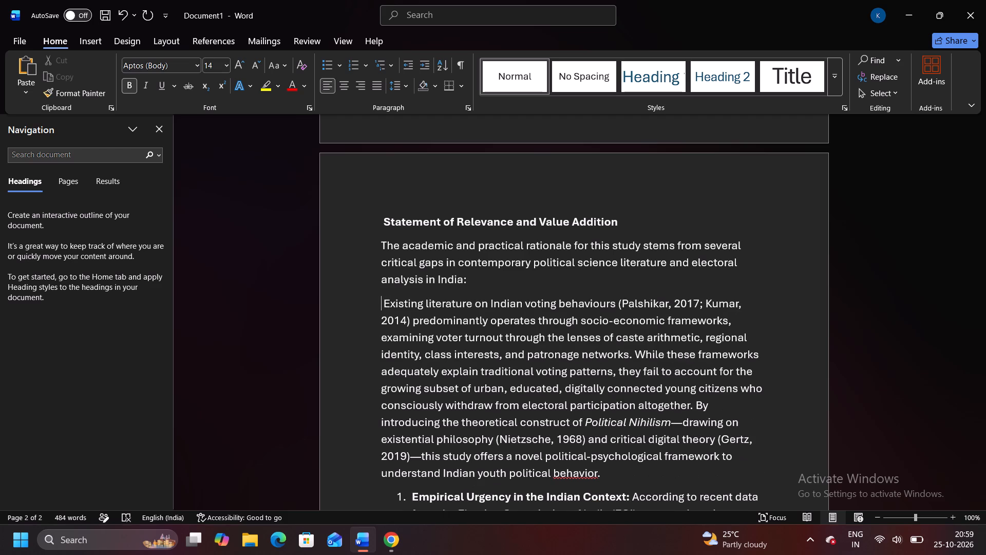
# Ignore all spelling flags for "behavior" at the end of the paragraph on Indian voting literature.
pyautogui.scroll(-2, 623, 309)
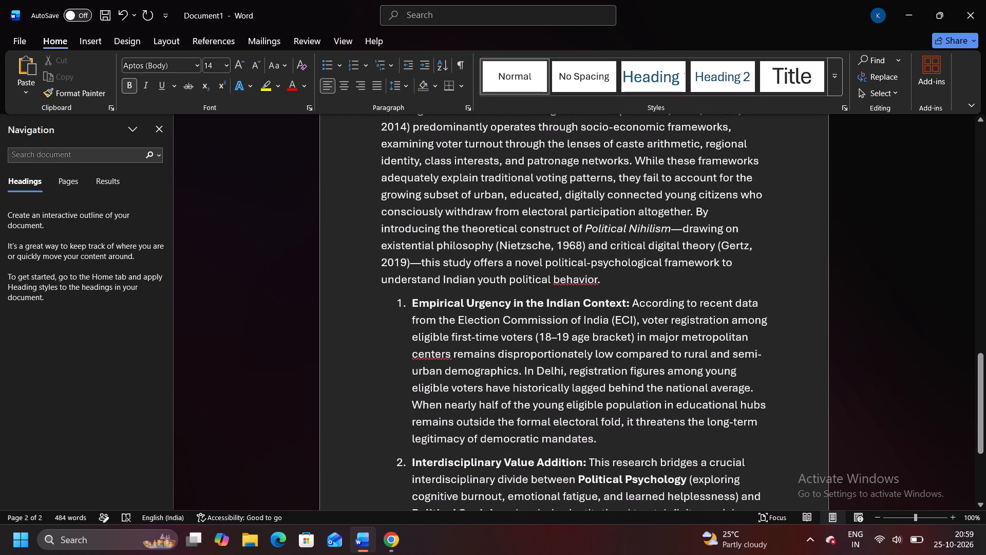
pyautogui.moveTo(598, 276); pyautogui.dragTo(563, 277)
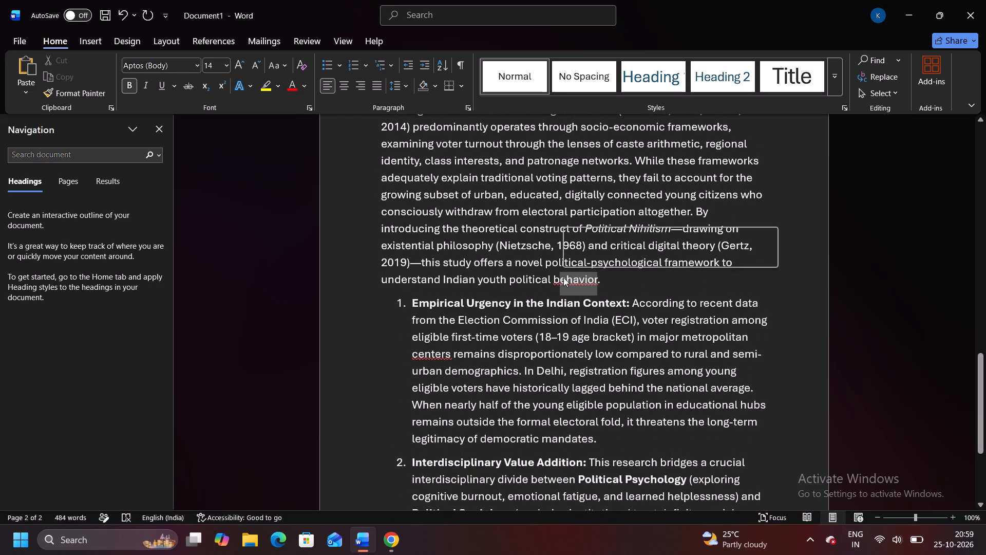
pyautogui.rightClick(563, 277)
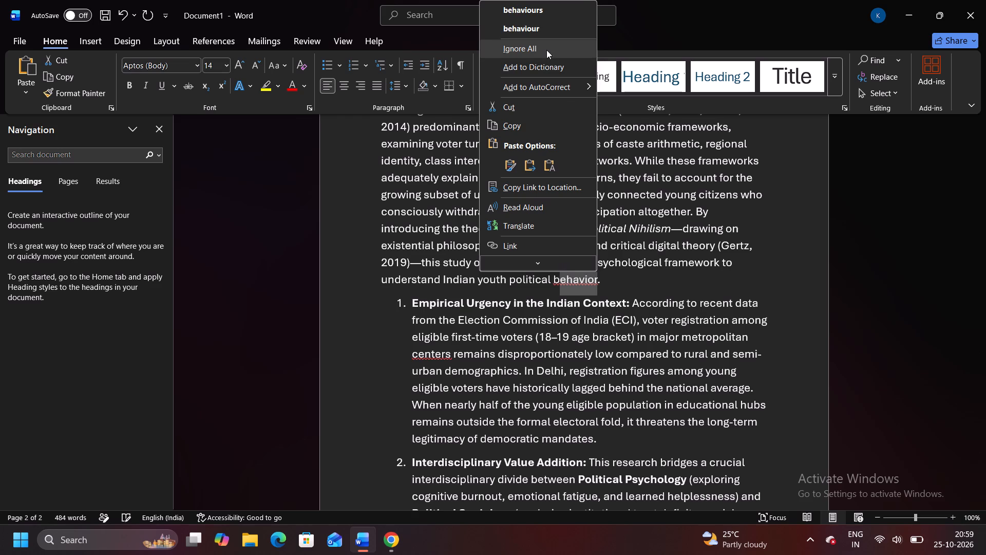
pyautogui.click(546, 50)
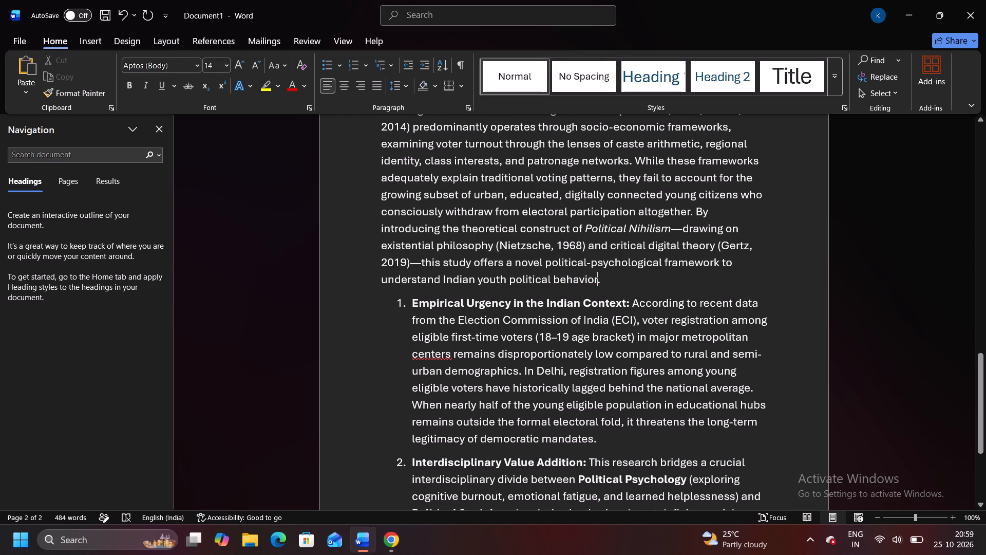
# Remove the "Empirical Urgency in the Indian Context:" label and its numbering, keeping the text as a separate plain paragraph.
pyautogui.moveTo(630, 302); pyautogui.dragTo(431, 311)
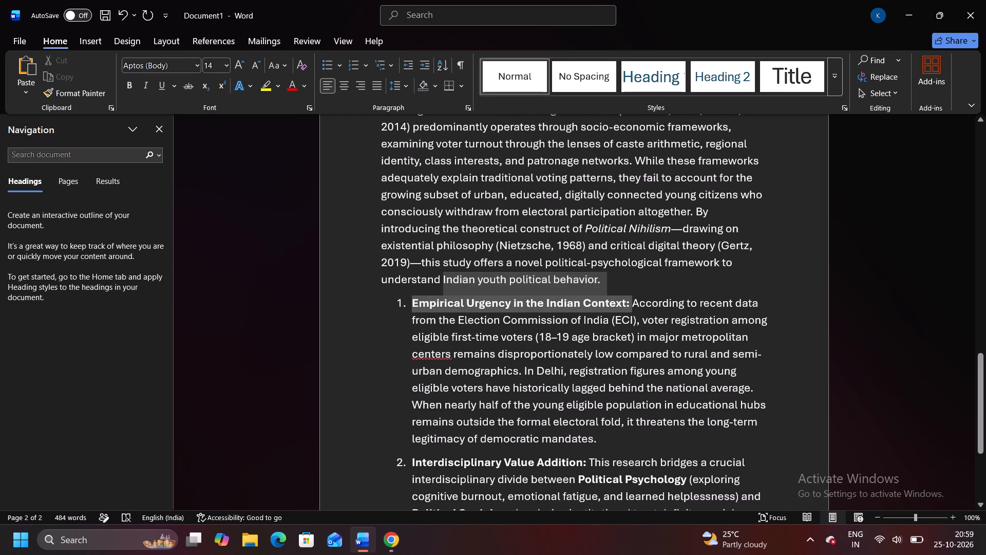
pyautogui.moveTo(431, 311); pyautogui.dragTo(385, 299)
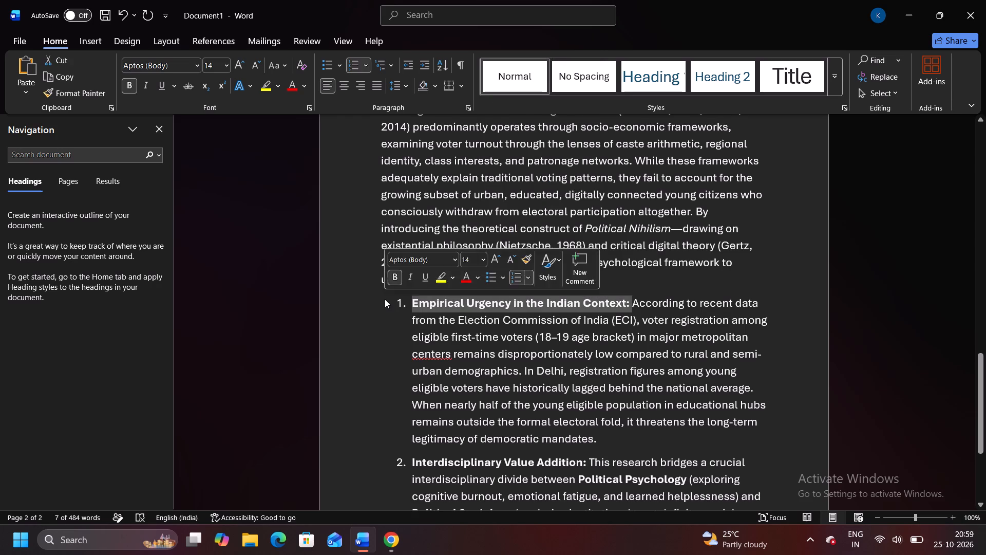
pyautogui.press('BackSpace')
pyautogui.press('BackSpace')
pyautogui.press('BackSpace')
pyautogui.press('BackSpace')
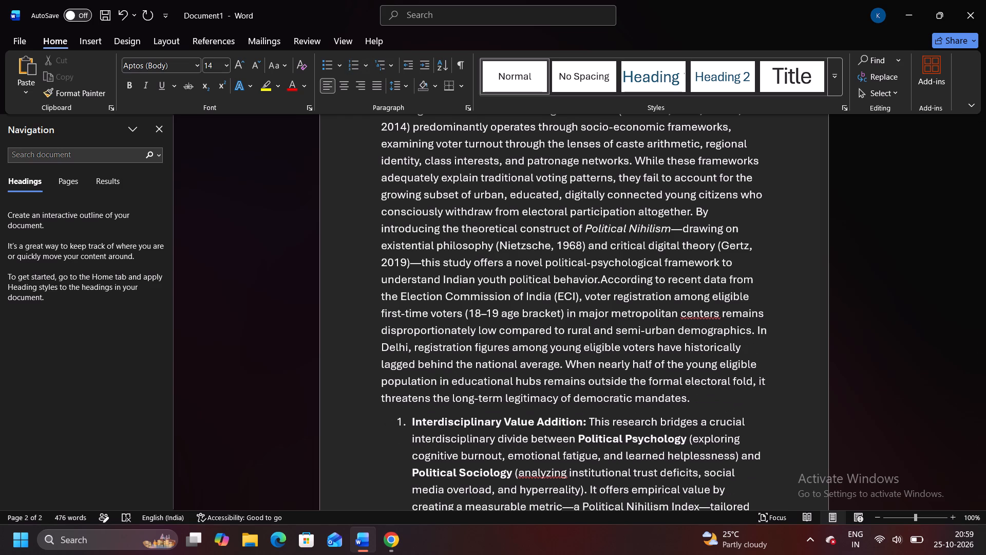
pyautogui.press('Return')
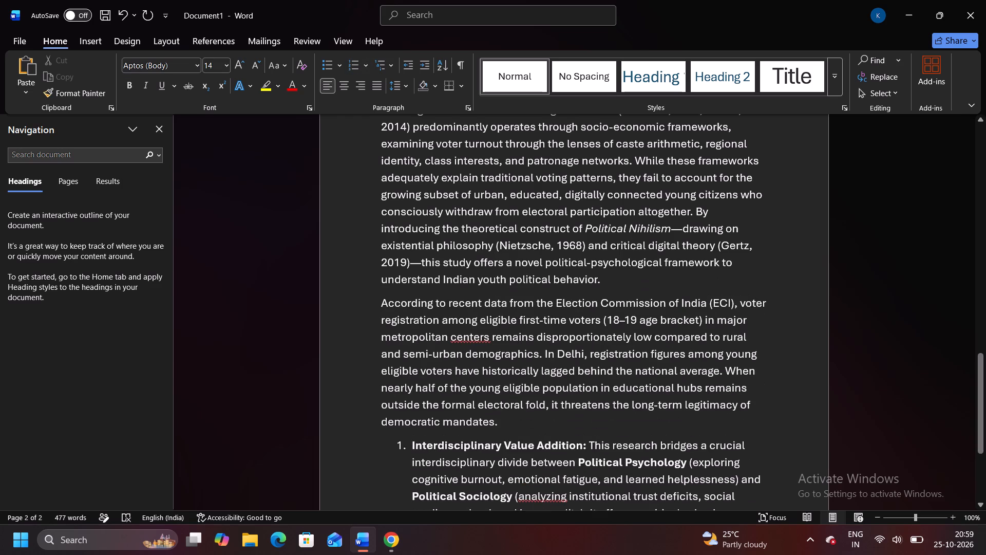
# Remove the "Interdisciplinary Value Addition:" label and its numbering, leaving the last point as a plain paragraph.
pyautogui.scroll(-2, 514, 439)
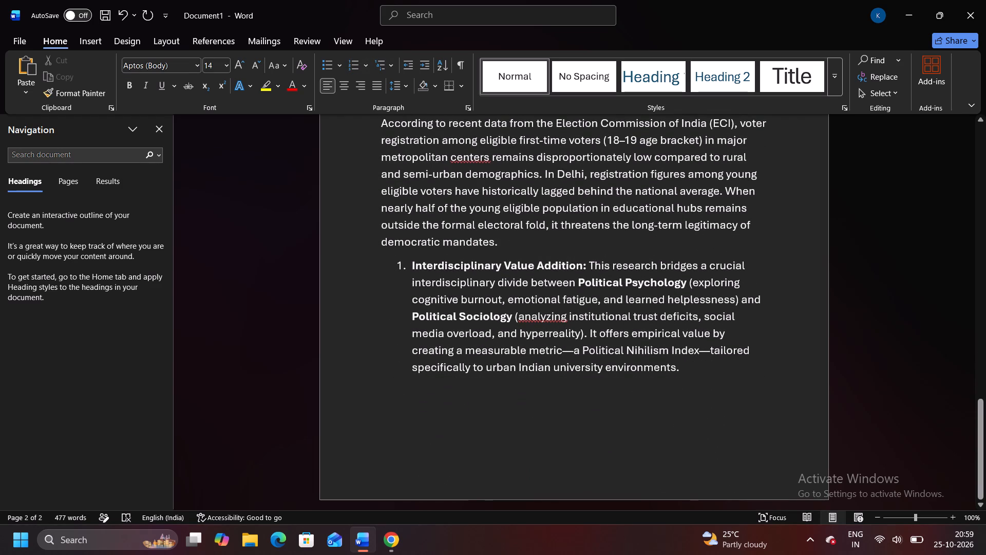
pyautogui.click(586, 267)
pyautogui.press('BackSpace')
pyautogui.press('BackSpace')
pyautogui.press('BackSpace')
pyautogui.press('BackSpace')
pyautogui.press('BackSpace')
pyautogui.press('BackSpace')
pyautogui.press('BackSpace')
pyautogui.press('BackSpace')
pyautogui.press('BackSpace')
pyautogui.press('BackSpace')
pyautogui.press('BackSpace')
pyautogui.press('BackSpace')
pyautogui.press('BackSpace')
pyautogui.press('BackSpace')
pyautogui.press('BackSpace')
pyautogui.press('BackSpace')
pyautogui.press('BackSpace')
pyautogui.press('BackSpace')
pyautogui.press('BackSpace')
pyautogui.press('BackSpace')
pyautogui.press('BackSpace')
pyautogui.press('BackSpace')
pyautogui.press('BackSpace')
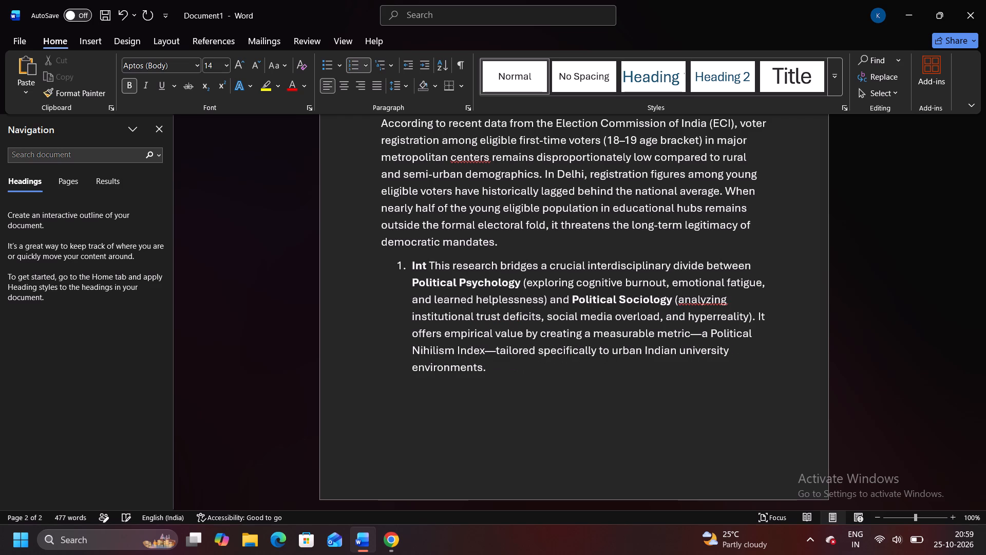
pyautogui.press('BackSpace')
pyautogui.press('BackSpace')
pyautogui.press('BackSpace')
pyautogui.press('BackSpace')
pyautogui.press('BackSpace')
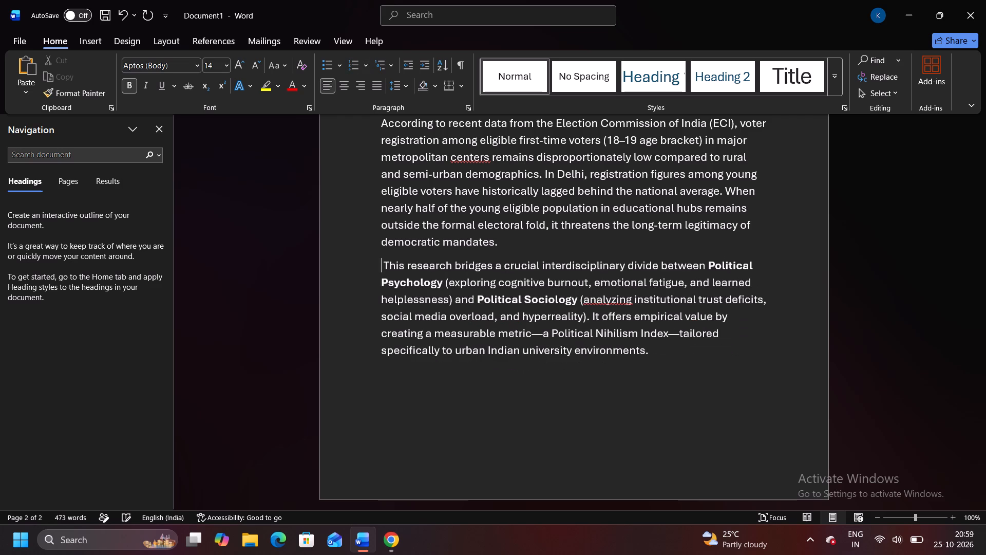
# Ignore all spelling flags for "centers" and "analyzing" in the last two paragraphs of the relevance section.
pyautogui.rightClick(481, 159)
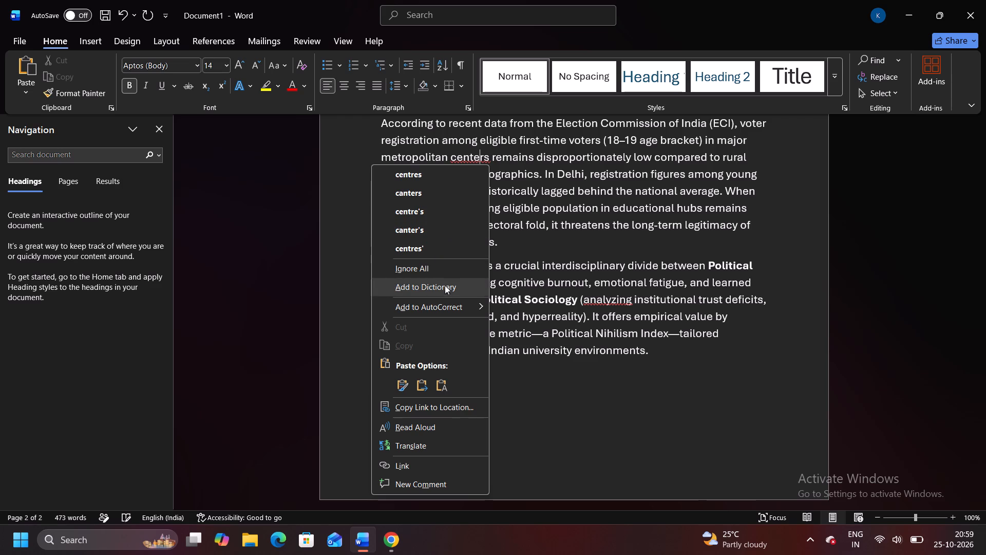
pyautogui.click(445, 271)
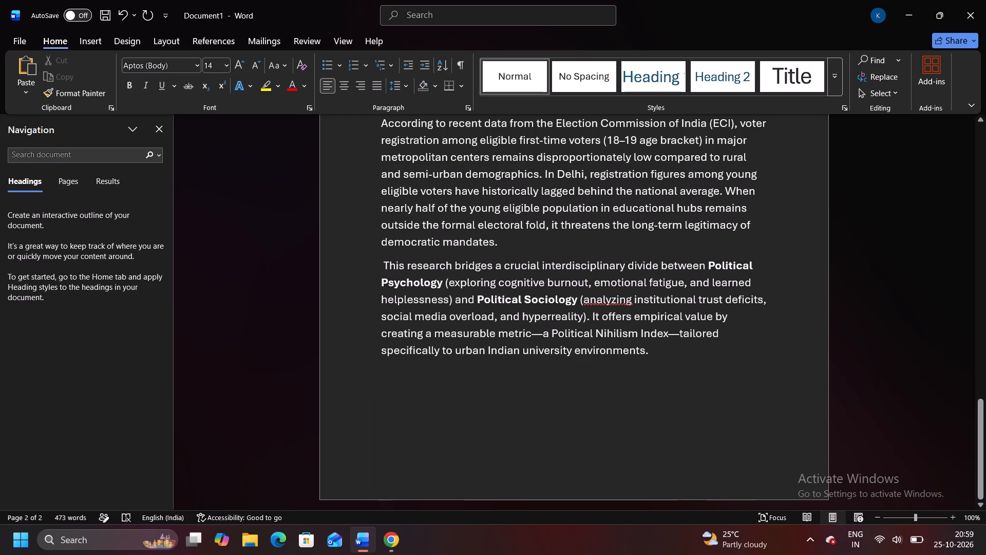
pyautogui.rightClick(618, 306)
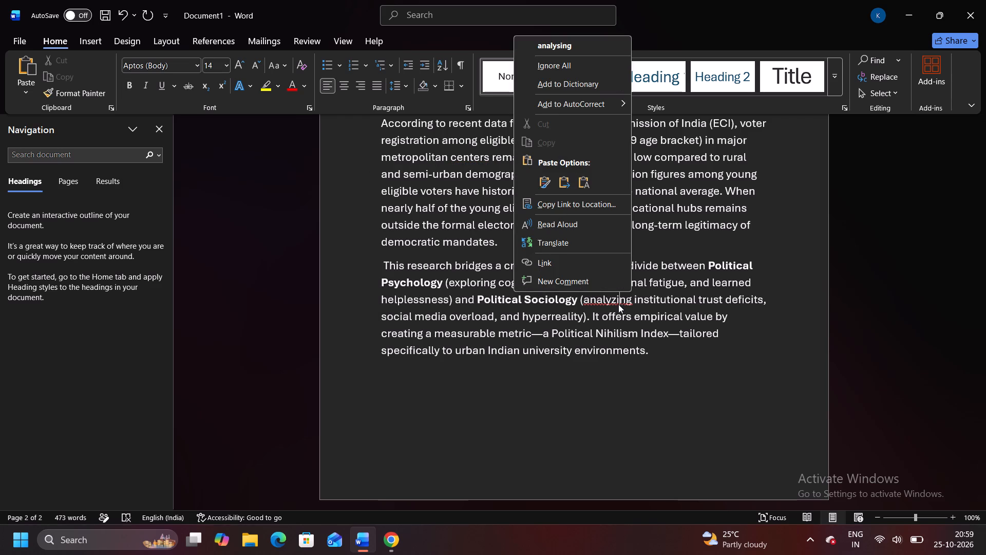
pyautogui.click(573, 66)
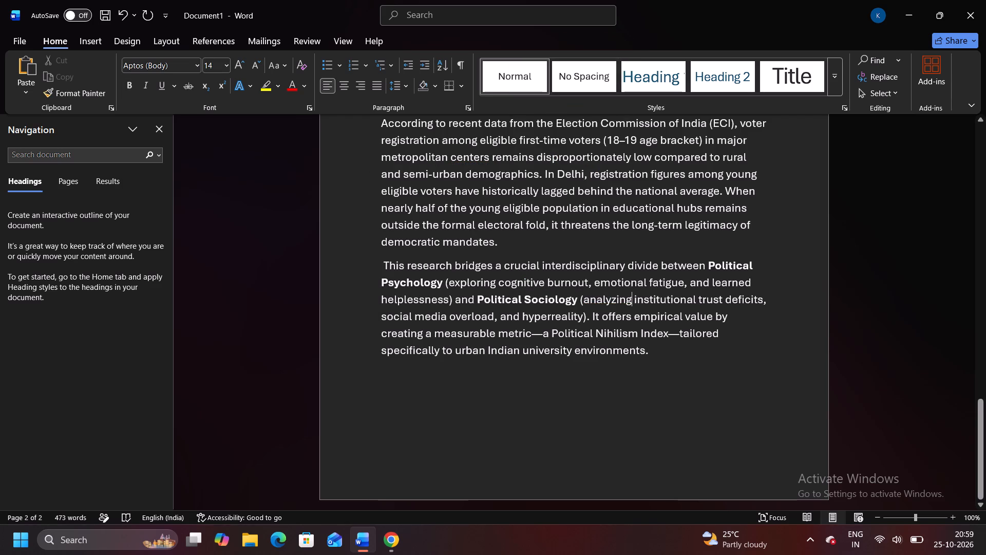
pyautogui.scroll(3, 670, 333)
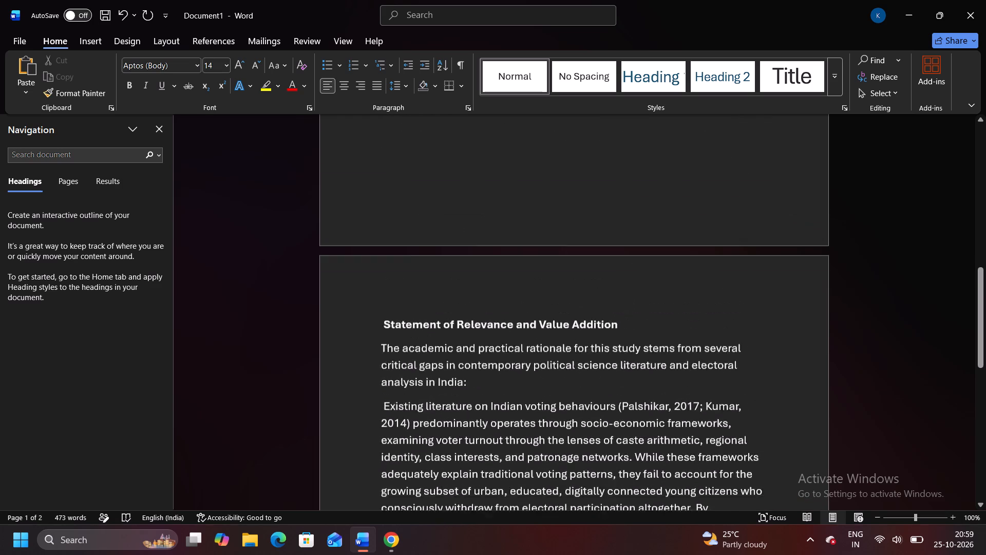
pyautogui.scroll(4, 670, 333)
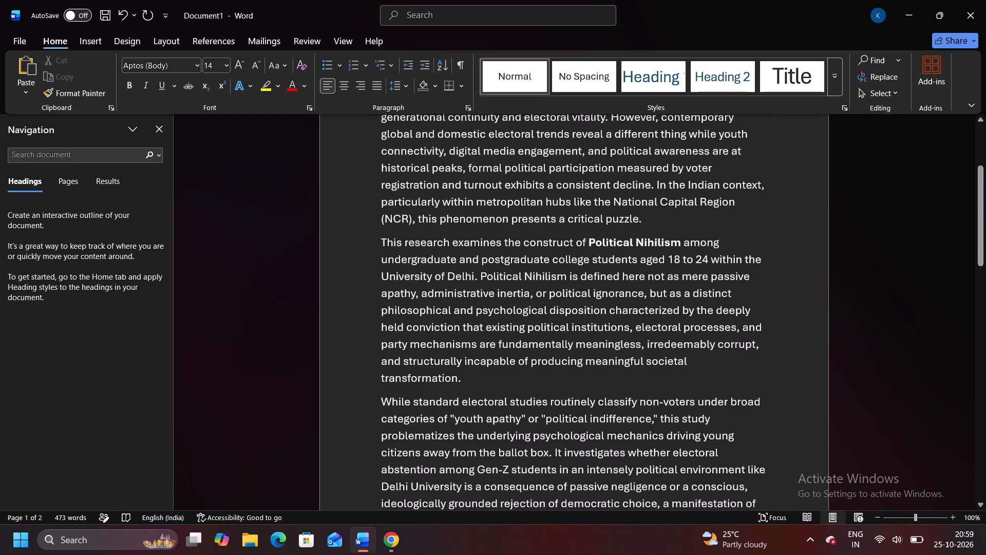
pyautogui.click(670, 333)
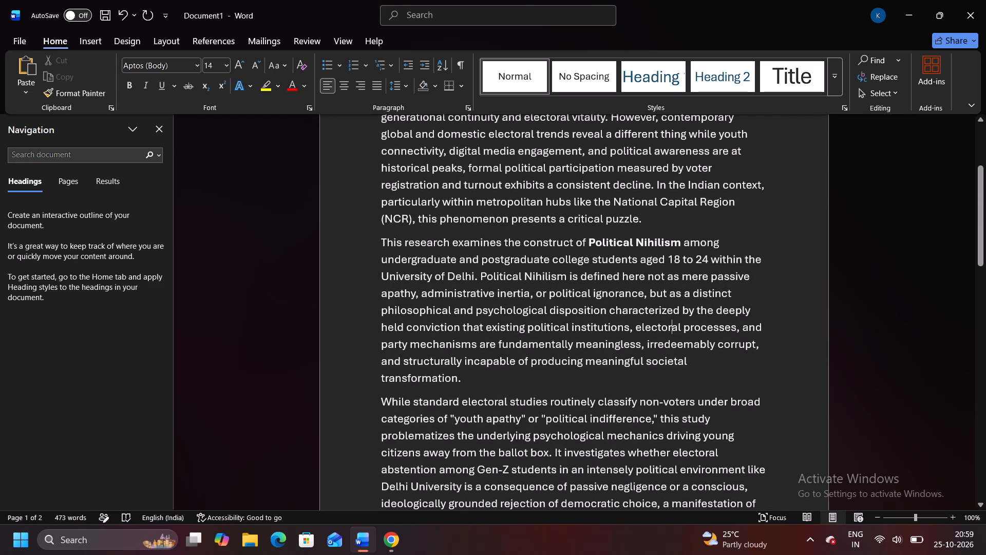